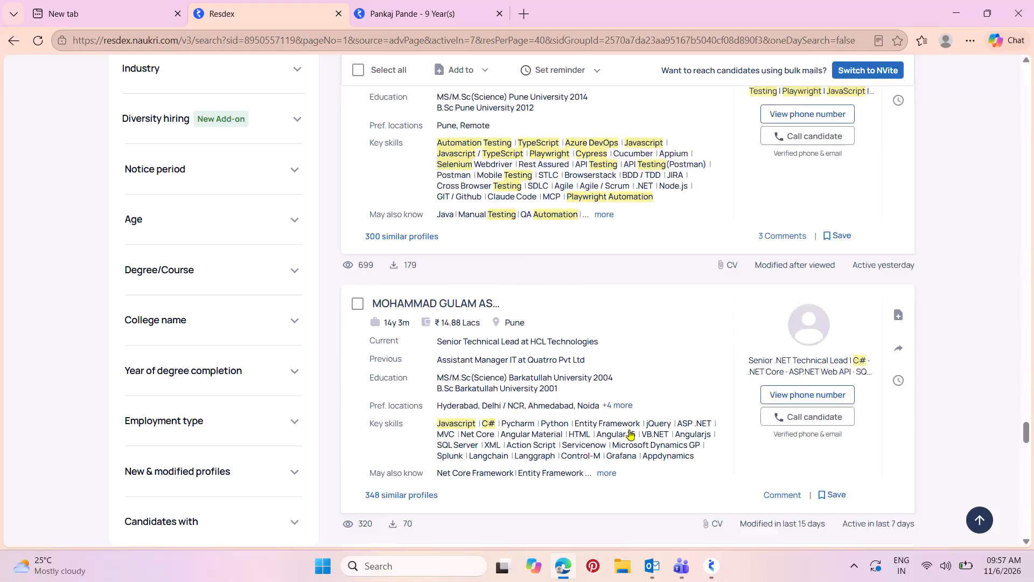
Review the remaining candidate cards on page 1 of the automation testing search results, checking key skills and experience.
scroll(629, 429, "down", 9)
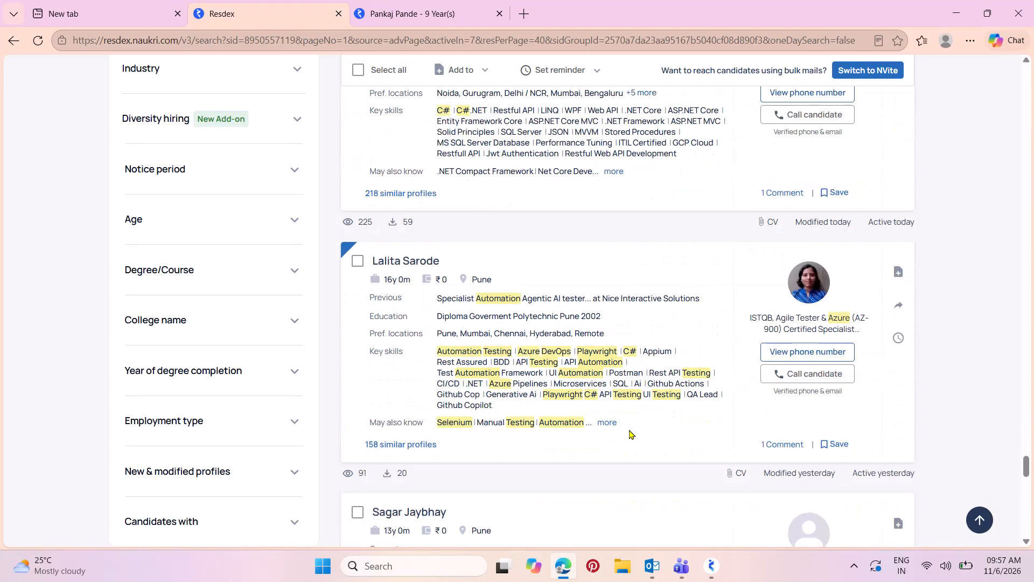
scroll(629, 429, "down", 12)
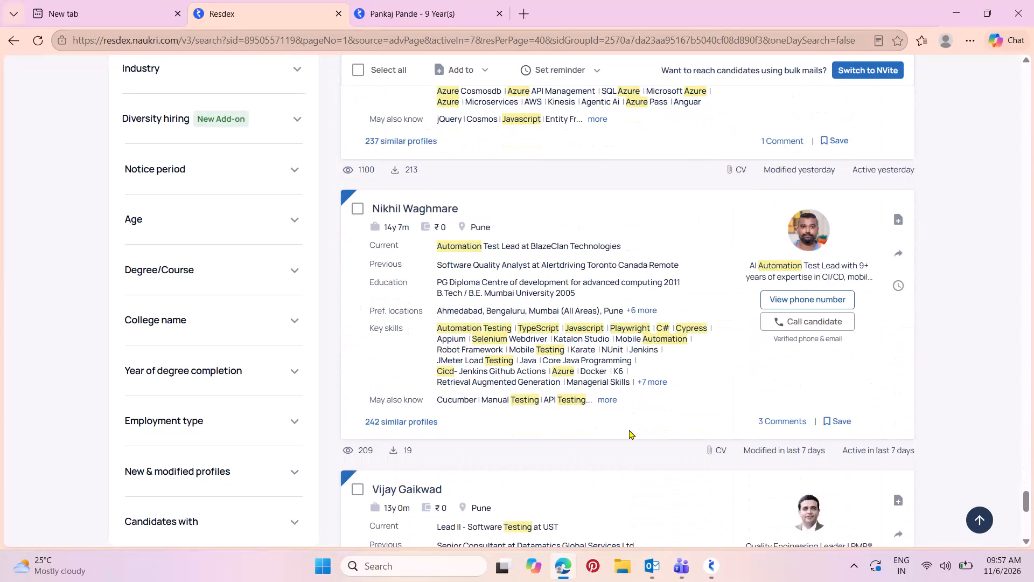
scroll(629, 429, "down", 2)
scroll(629, 429, "up", 1)
scroll(629, 429, "down", 6)
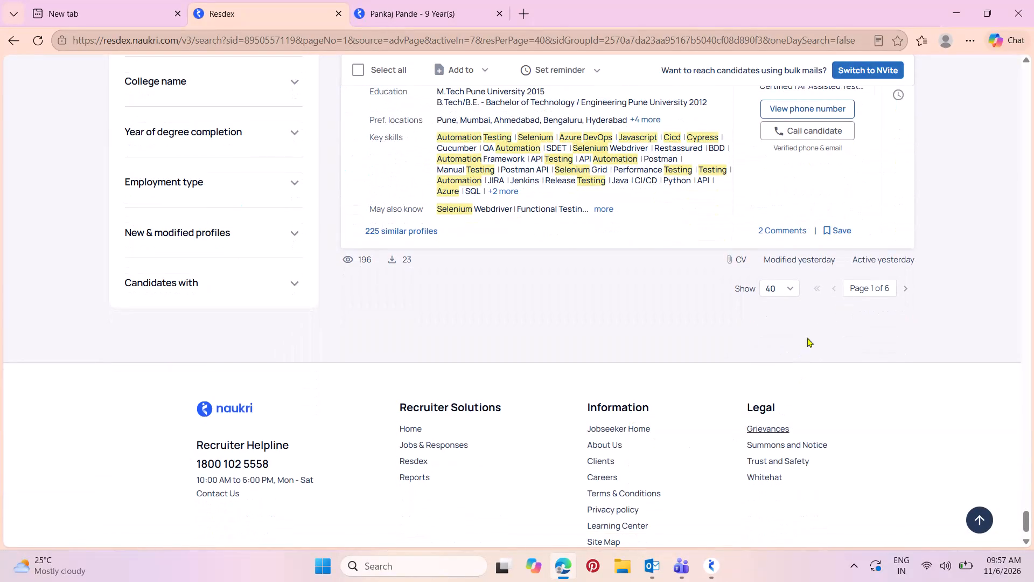
Go to page 2 of the candidate search results.
left_click(909, 289)
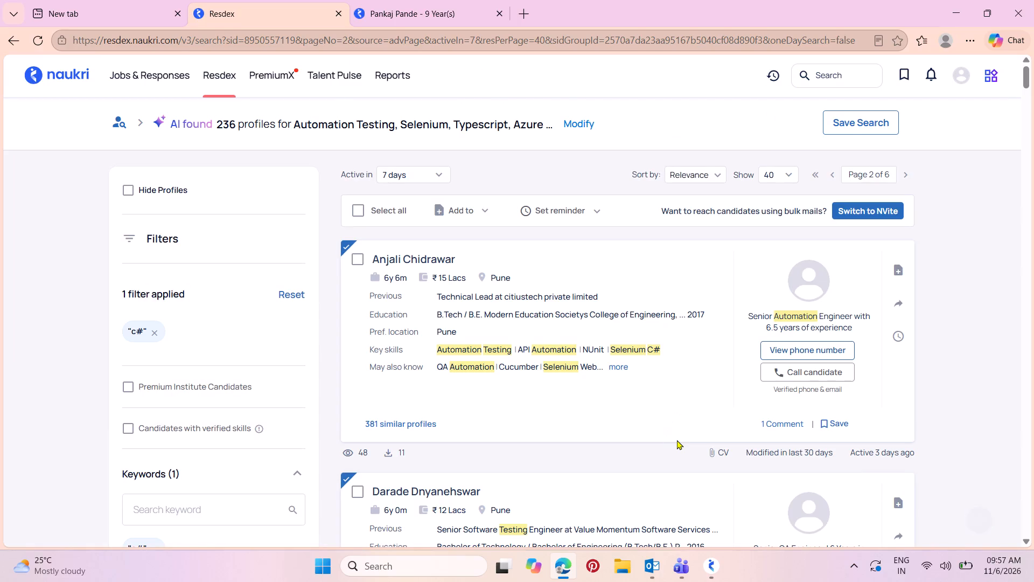
Open the profile of the Pune-based Senior Software Testing Engineer from Value Momentum Software Services.
scroll(677, 440, "down", 4)
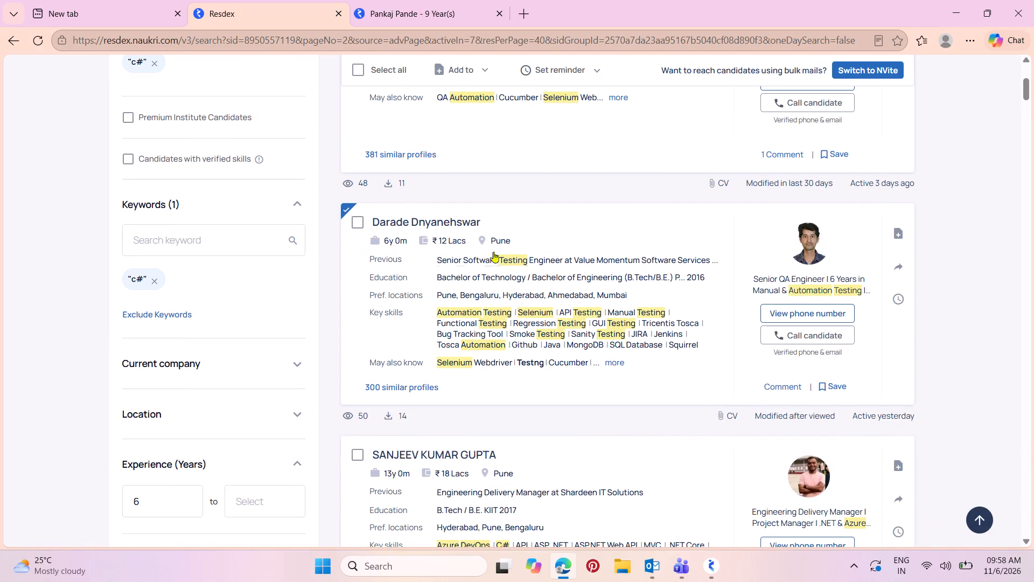
left_click(470, 221)
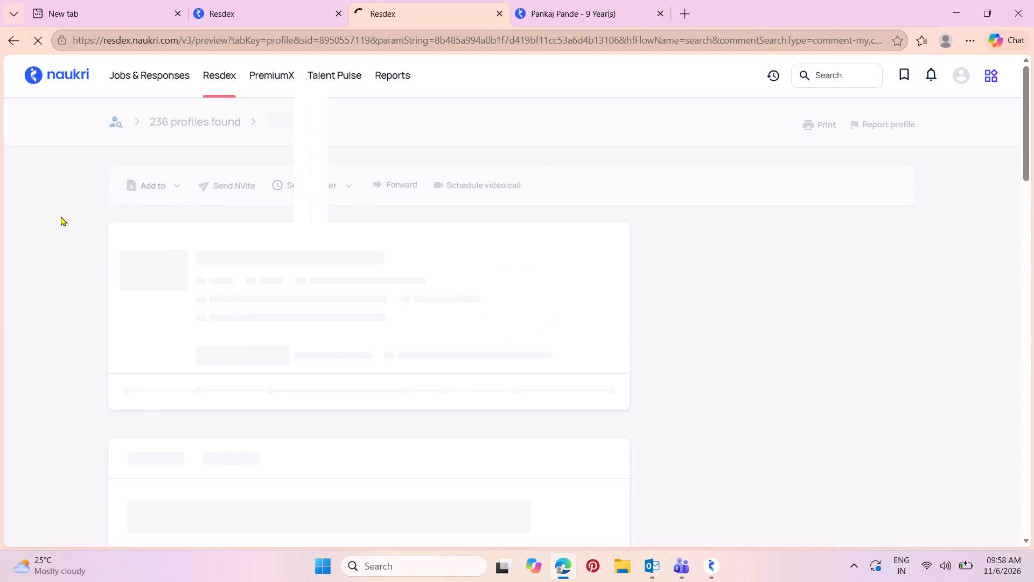
Examine the candidate's work history, education and IT skills down to the attached CV.
scroll(84, 284, "down", 13)
scroll(84, 284, "up", 1)
scroll(84, 284, "down", 2)
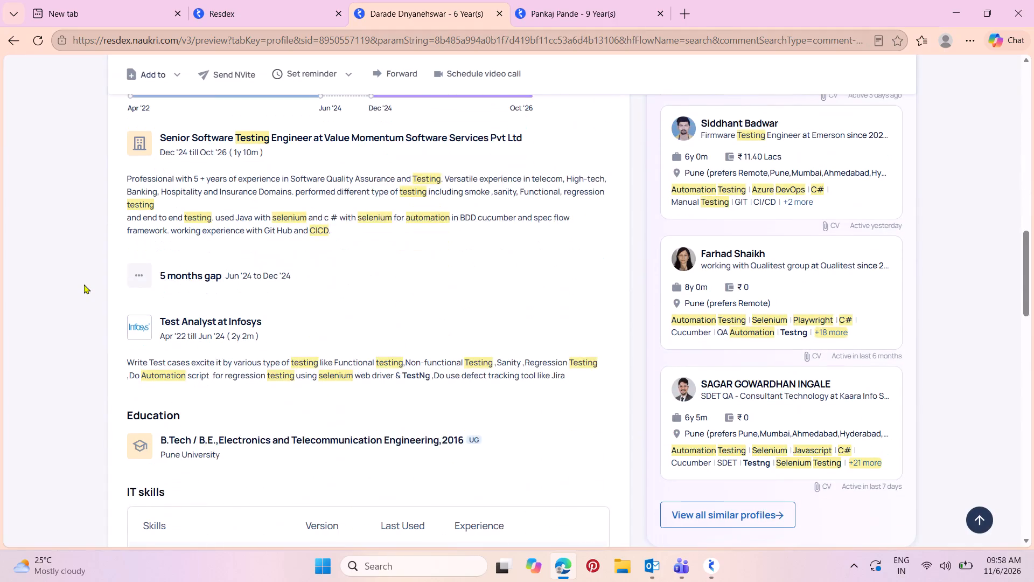
scroll(84, 284, "down", 5)
scroll(84, 284, "up", 1)
scroll(84, 284, "down", 12)
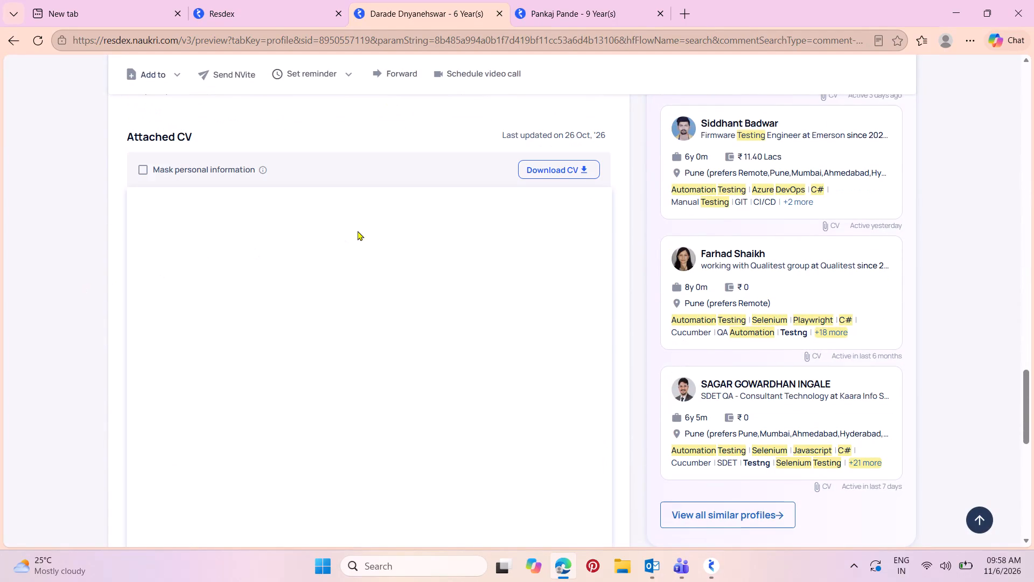
Select the header lines of the attached CV, covering the candidate's name, job title, location and contact details.
left_click_drag(180, 250, 306, 278)
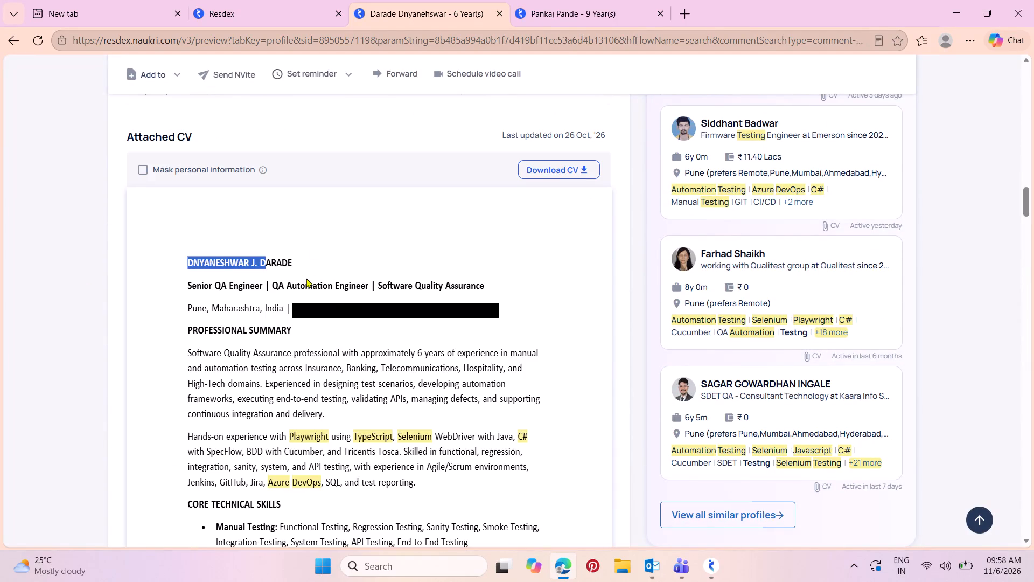
left_click_drag(306, 278, 355, 310)
left_click_drag(355, 310, 367, 316)
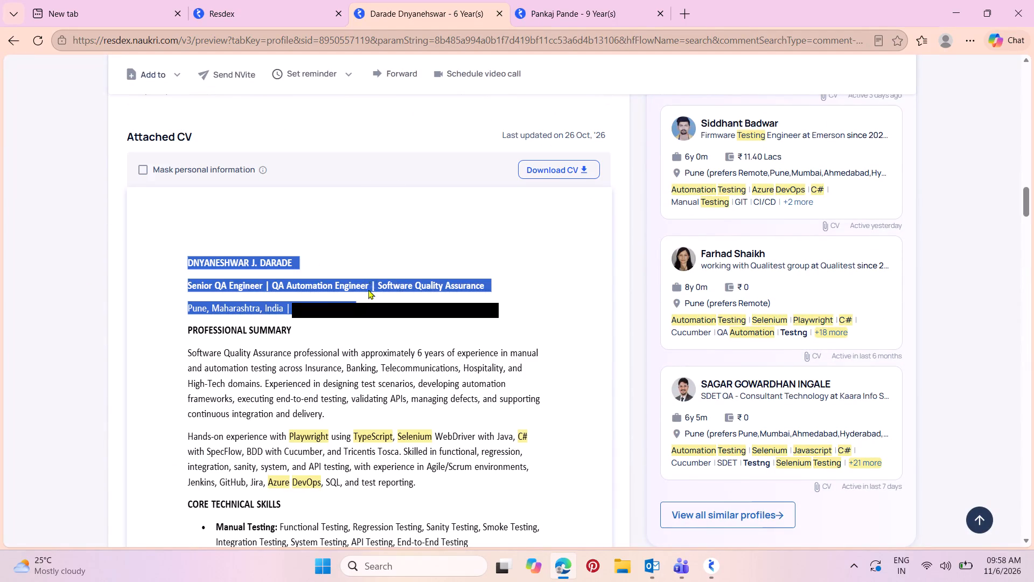
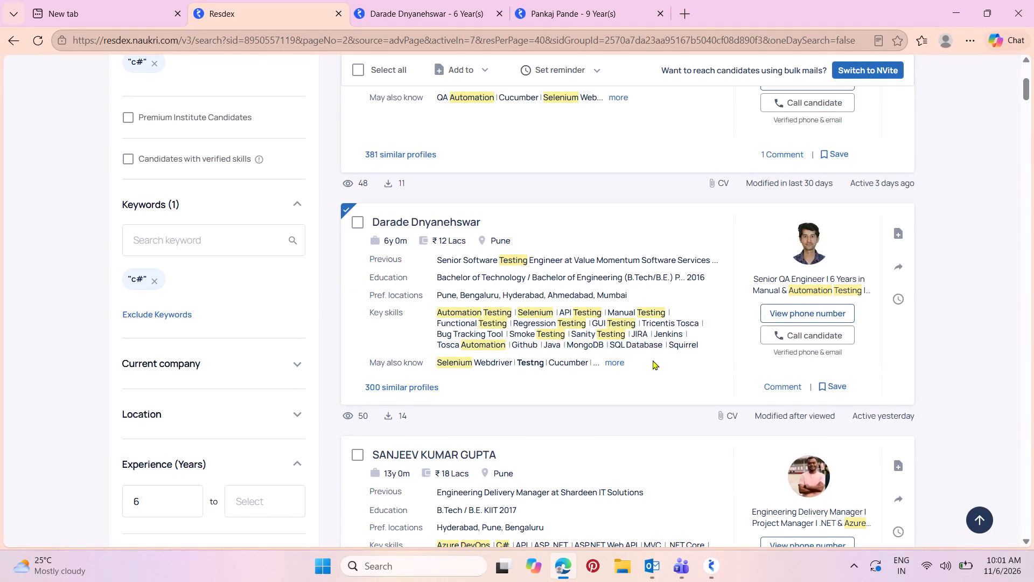
Examine the page 2 candidate cards for experience, salary, current role and key skills such as C#, Selenium and Playwright.
scroll(666, 385, "down", 2)
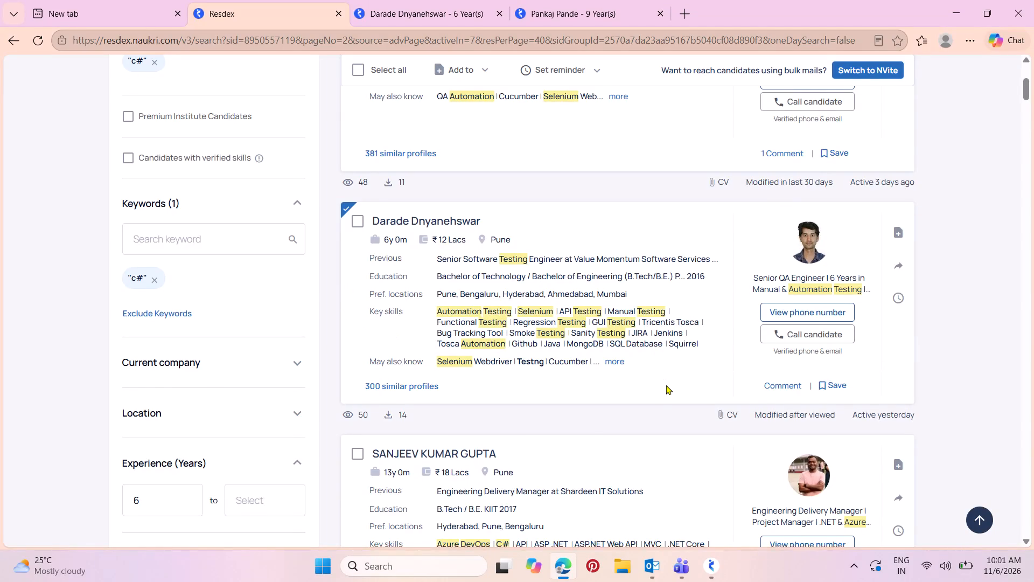
scroll(666, 385, "down", 3)
scroll(667, 386, "up", 1)
scroll(667, 386, "down", 5)
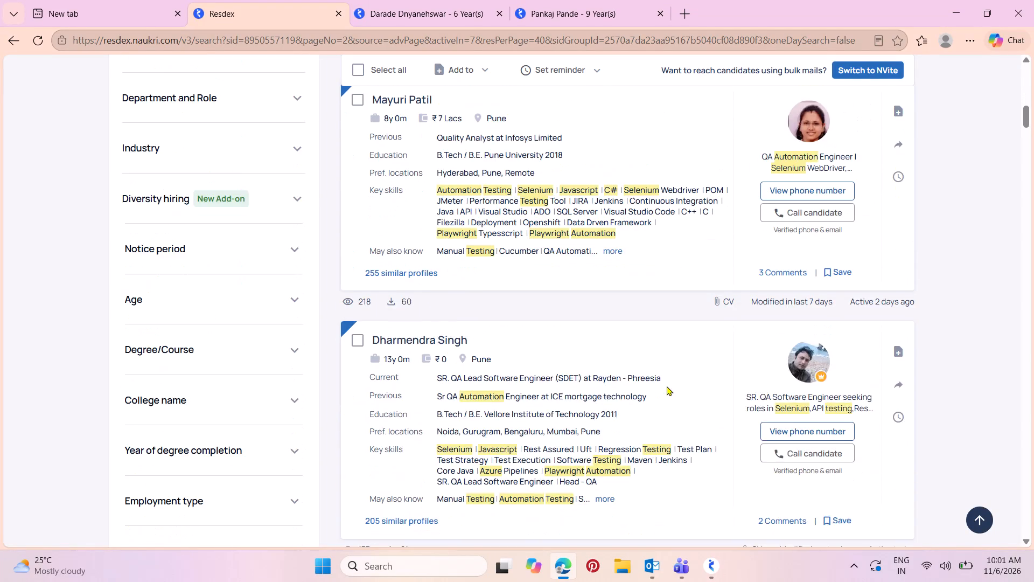
scroll(667, 386, "up", 1)
scroll(667, 386, "down", 7)
scroll(667, 386, "up", 1)
scroll(667, 386, "down", 1)
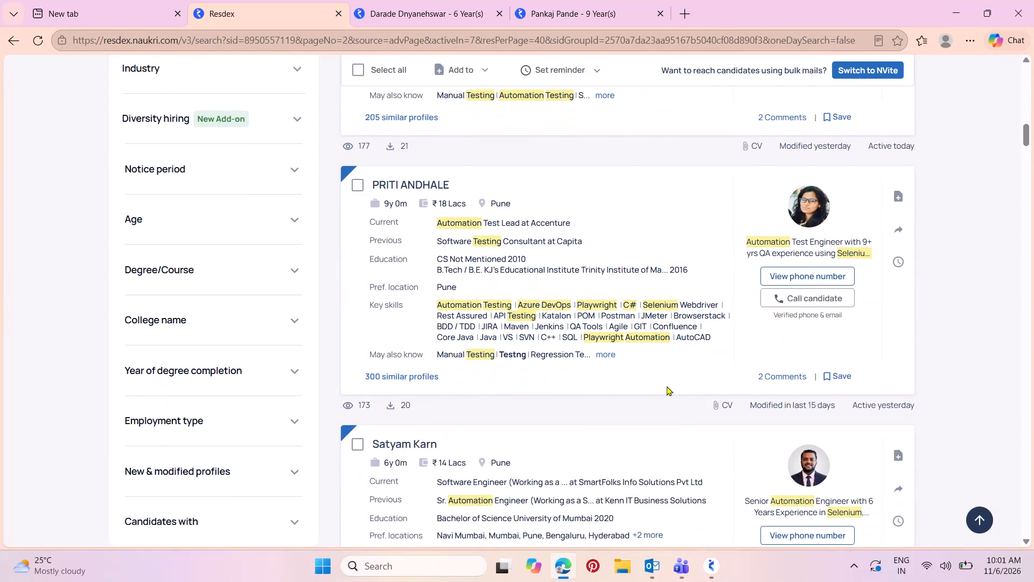
scroll(667, 386, "down", 6)
scroll(667, 386, "up", 1)
scroll(667, 386, "down", 2)
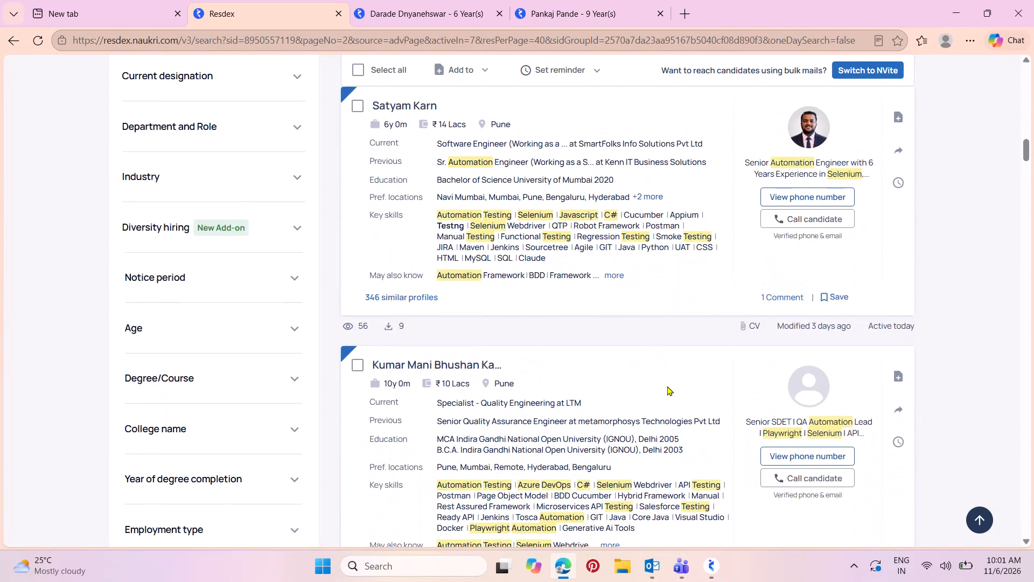
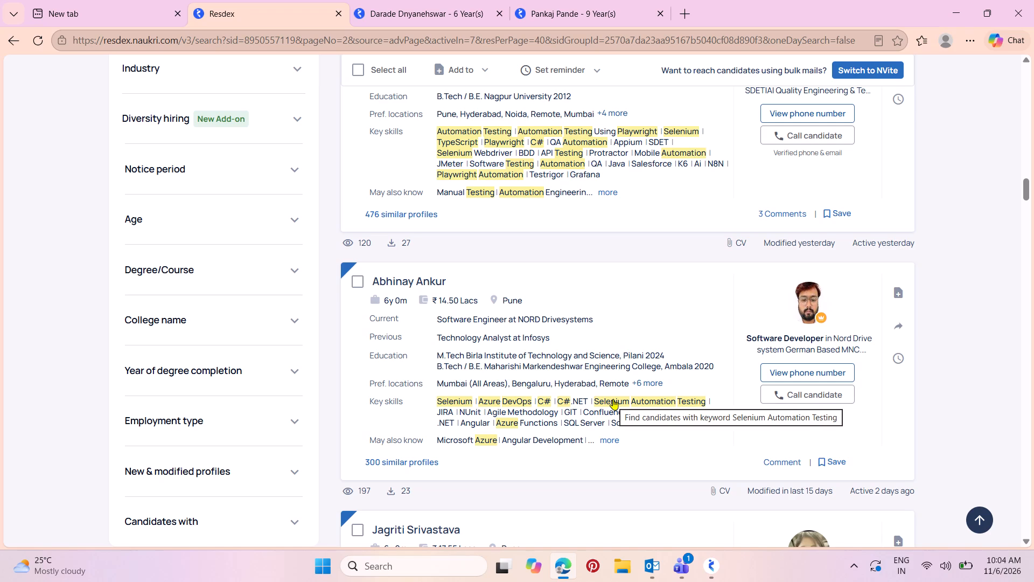
Examine the further page 2 candidate cards for experience, salary, employer history and key skills such as C#, Selenium and Playwright.
scroll(616, 380, "down", 3)
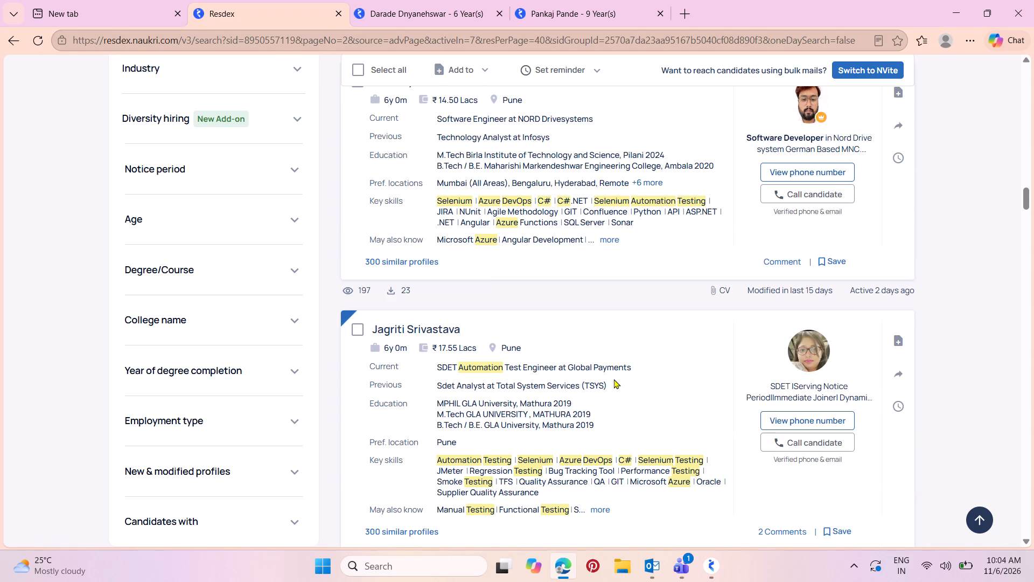
scroll(591, 427, "down", 5)
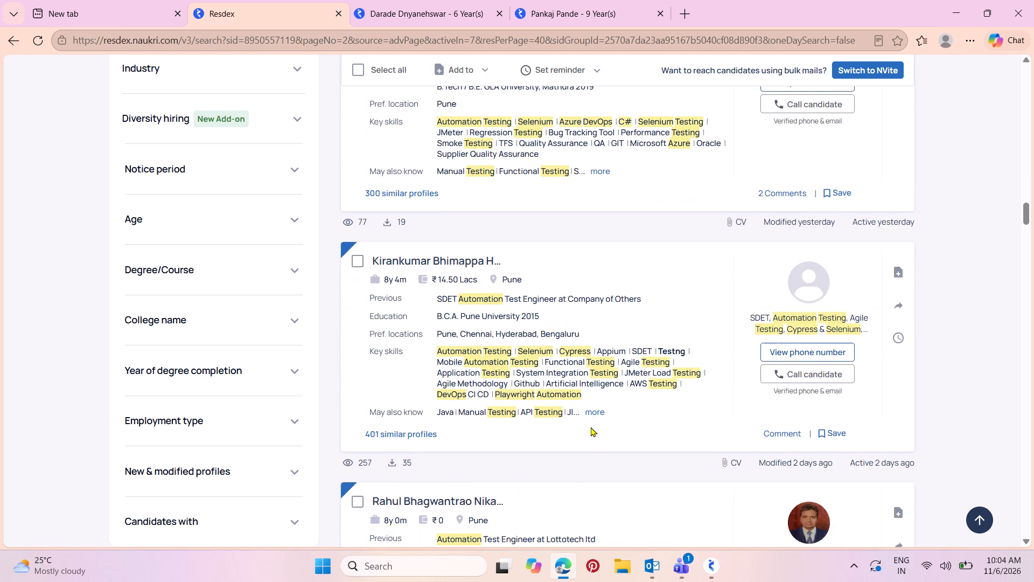
scroll(591, 427, "down", 2)
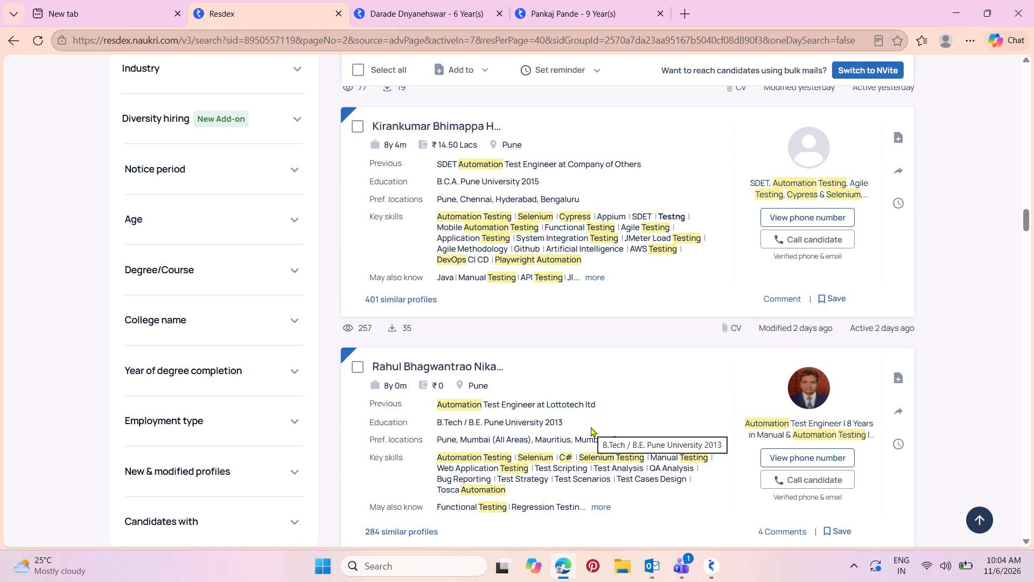
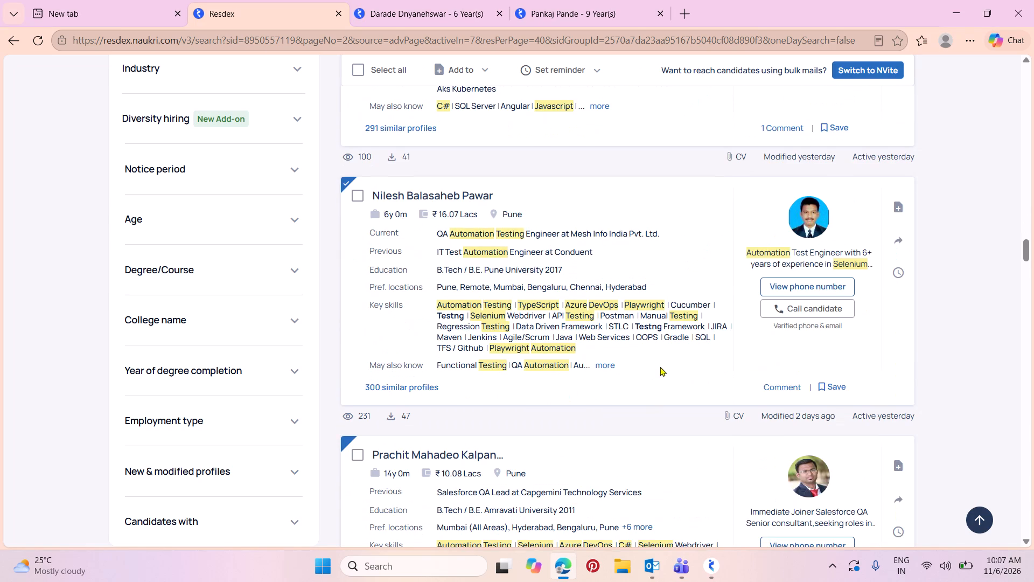
Examine the next page 2 candidate cards for experience, salary, current and previous roles, and key skills such as C#, Selenium and Playwright.
scroll(660, 366, "up", 1)
scroll(660, 366, "down", 6)
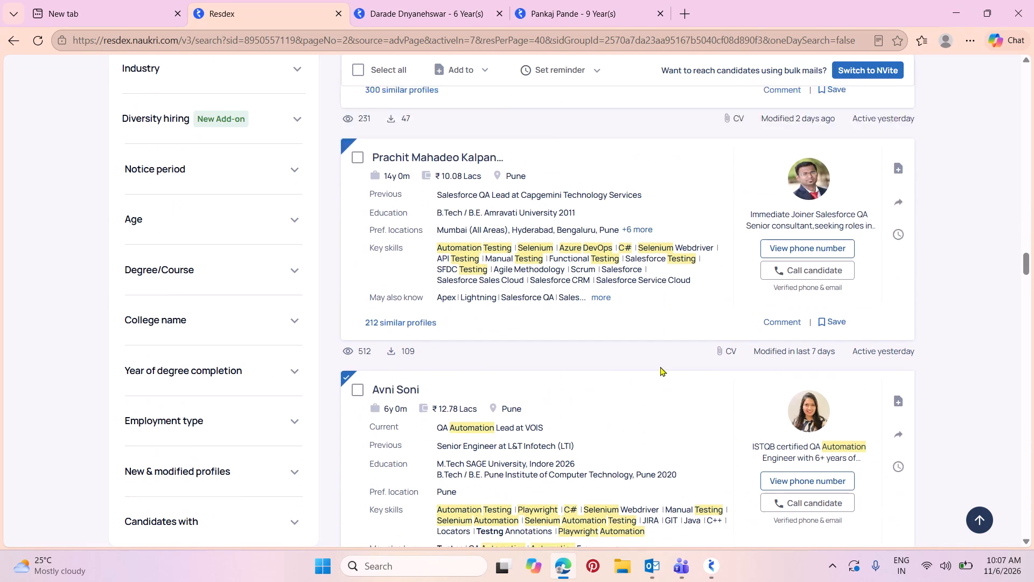
scroll(660, 366, "down", 3)
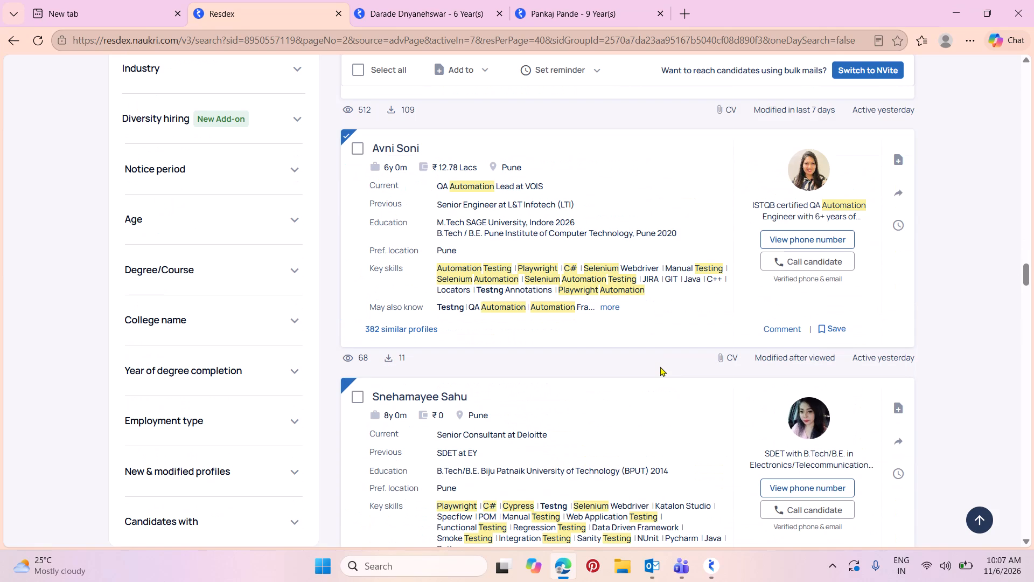
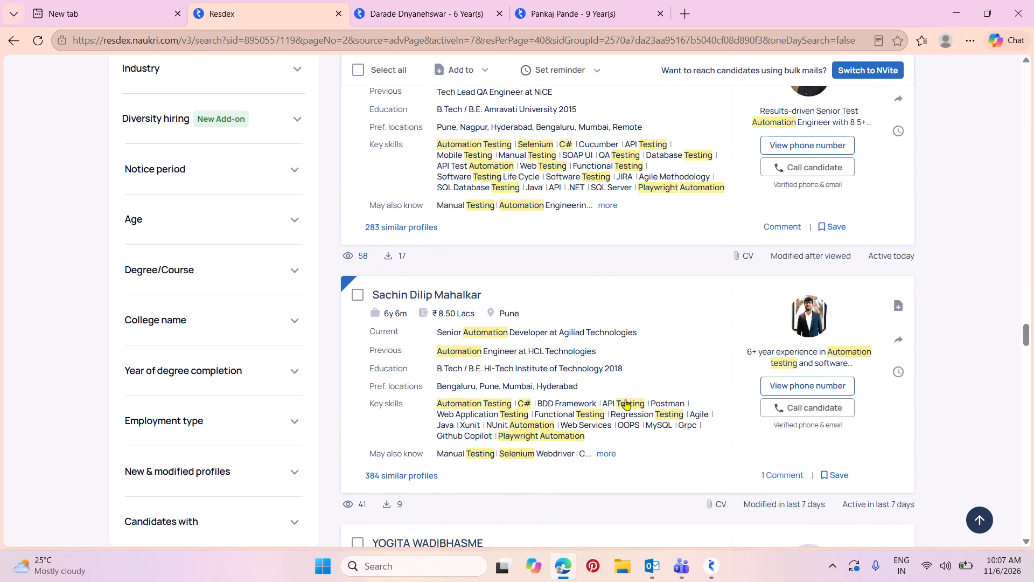
Examine the next page 2 candidate cards for experience, salary, previous employers and key skills such as C#, Selenium and Playwright.
scroll(625, 399, "down", 4)
scroll(625, 399, "up", 1)
scroll(625, 399, "down", 2)
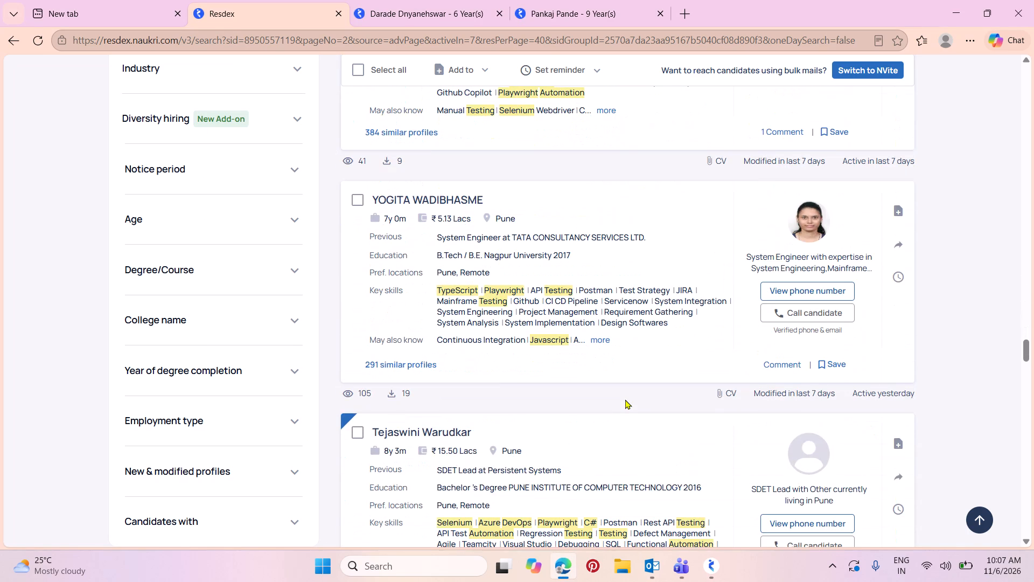
scroll(625, 399, "down", 2)
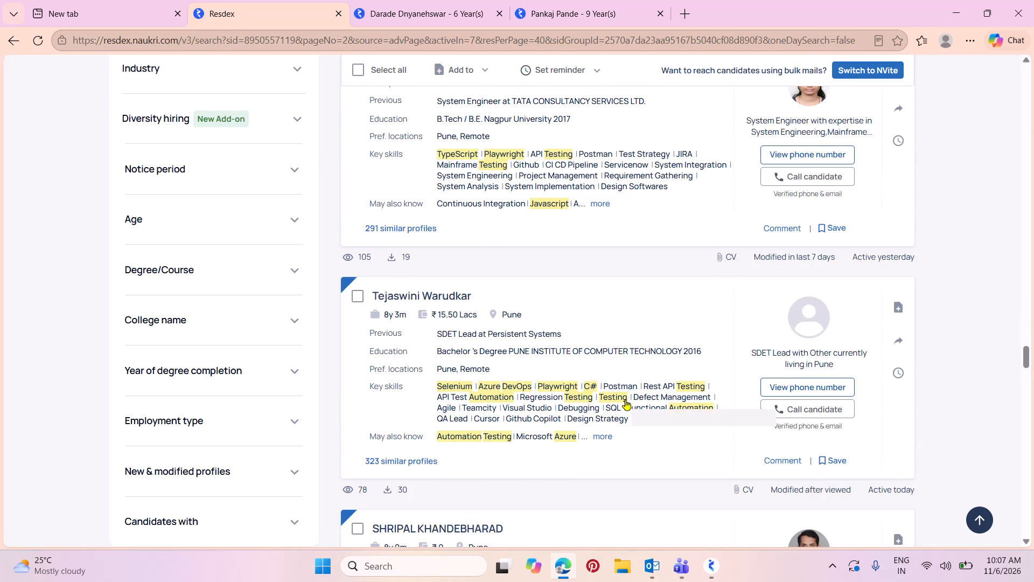
Examine the remaining candidate cards towards the end of results page 2 for experience, salary, current or previous role and C#, Selenium and Playwright skills.
scroll(625, 399, "down", 10)
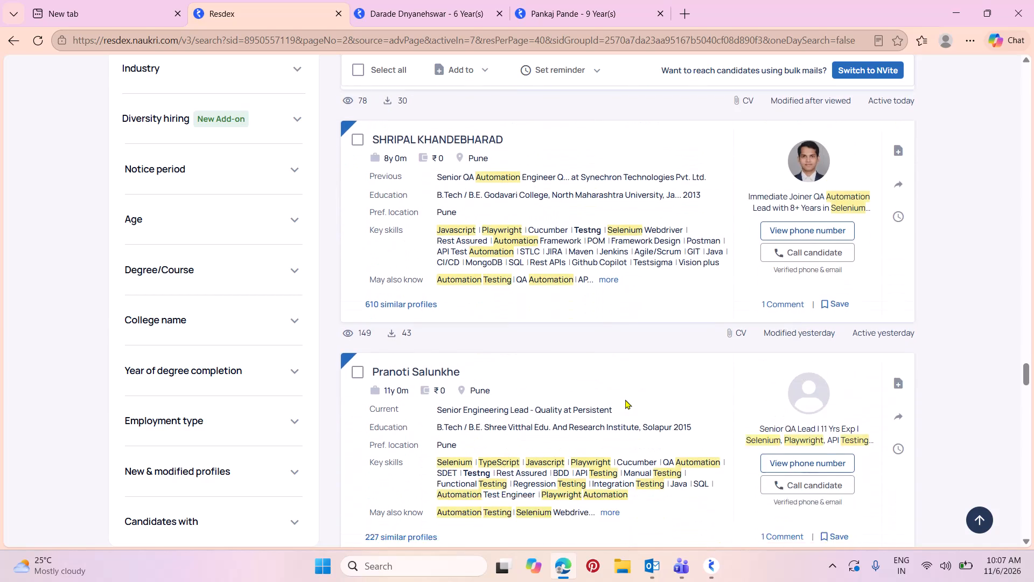
scroll(625, 399, "down", 6)
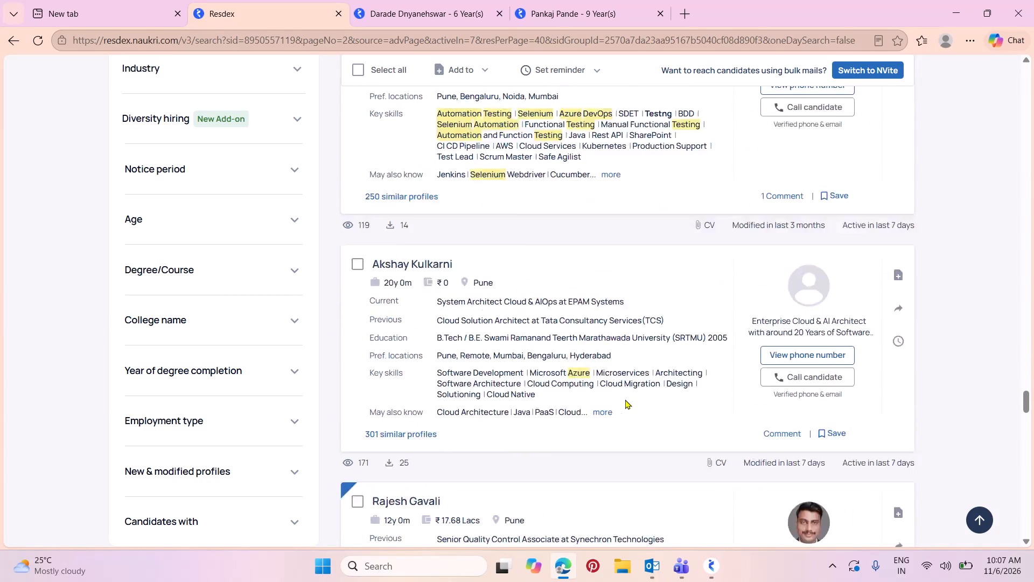
scroll(625, 399, "down", 11)
scroll(625, 399, "up", 1)
scroll(625, 399, "down", 4)
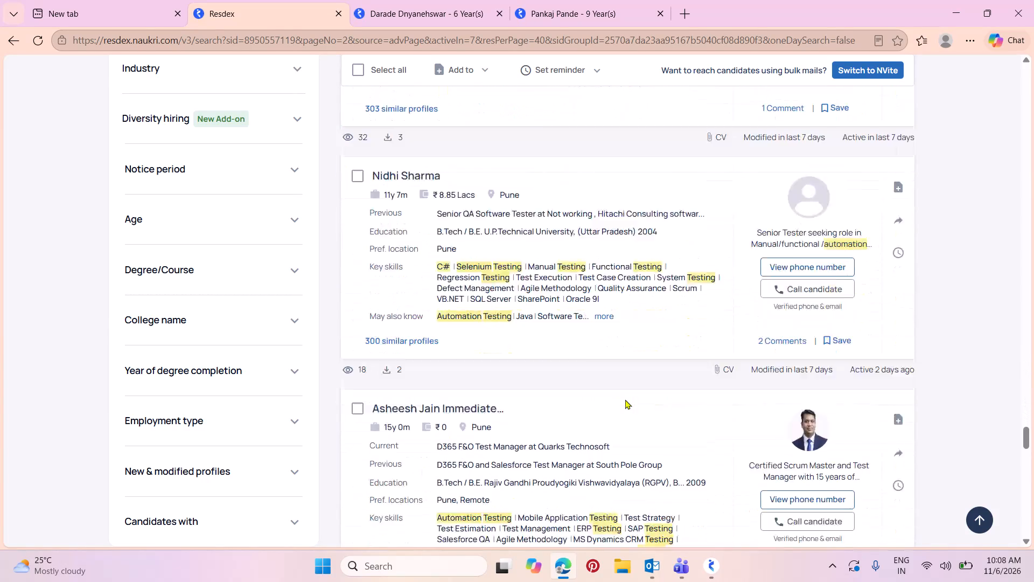
scroll(625, 399, "down", 8)
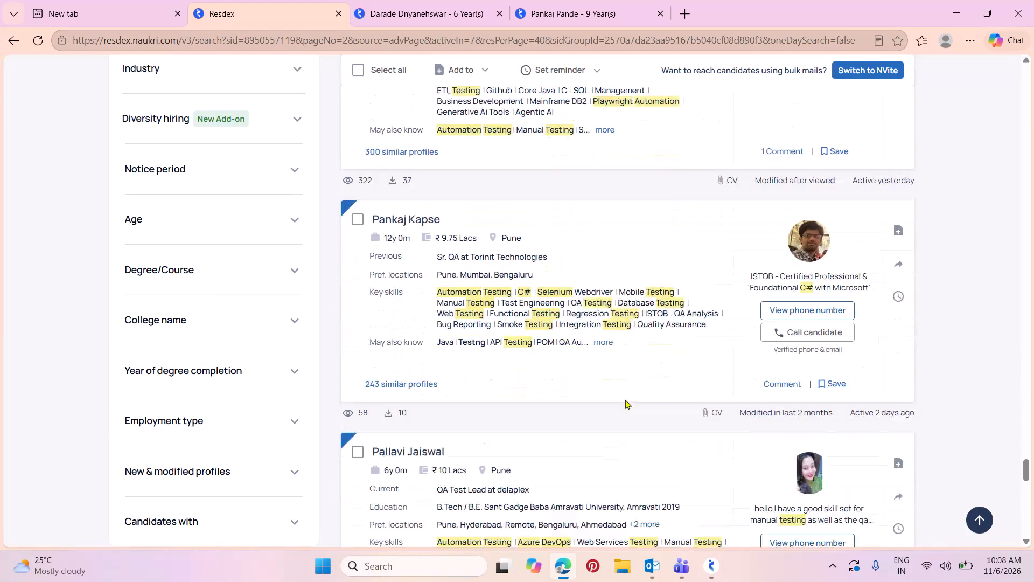
scroll(625, 399, "down", 4)
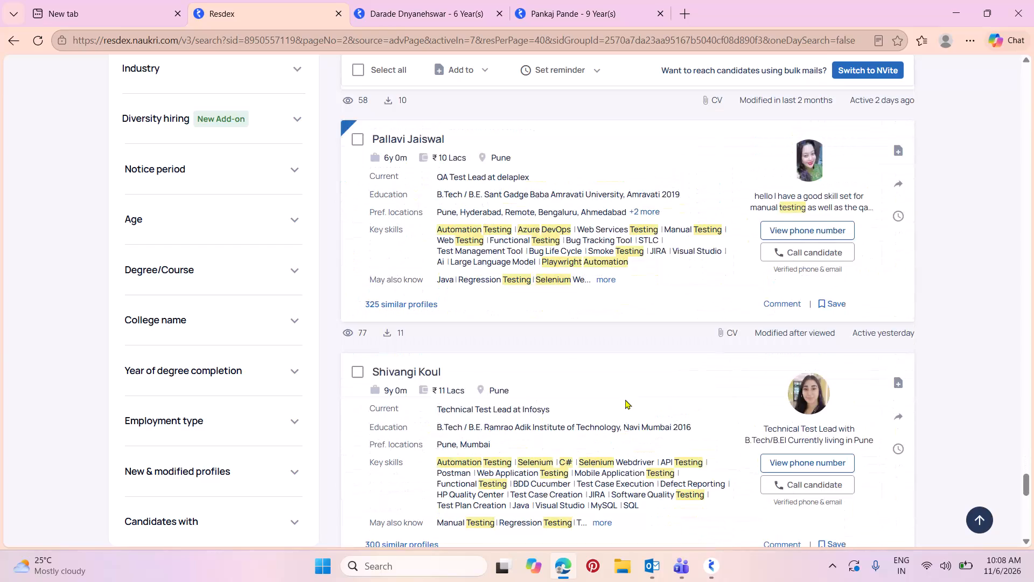
scroll(625, 399, "down", 5)
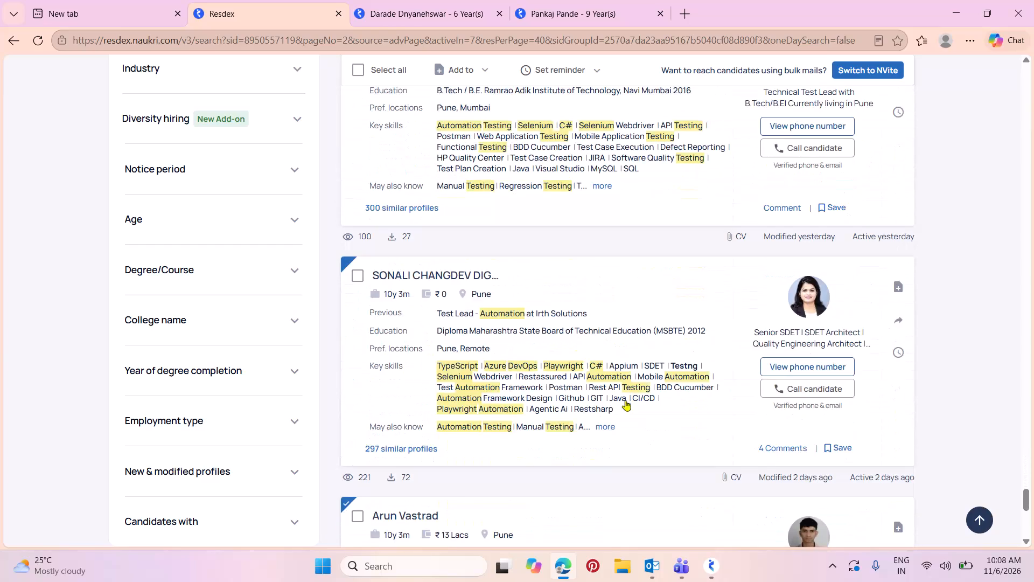
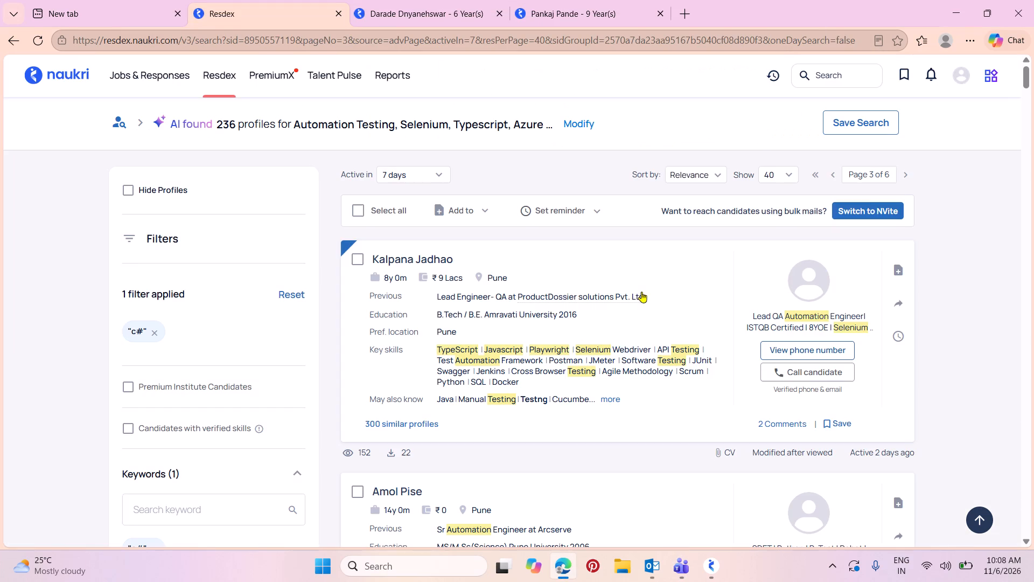
Examine the first candidate cards on results page 3 for experience, salary, role and C#, Selenium and Playwright skills.
scroll(638, 398, "down", 4)
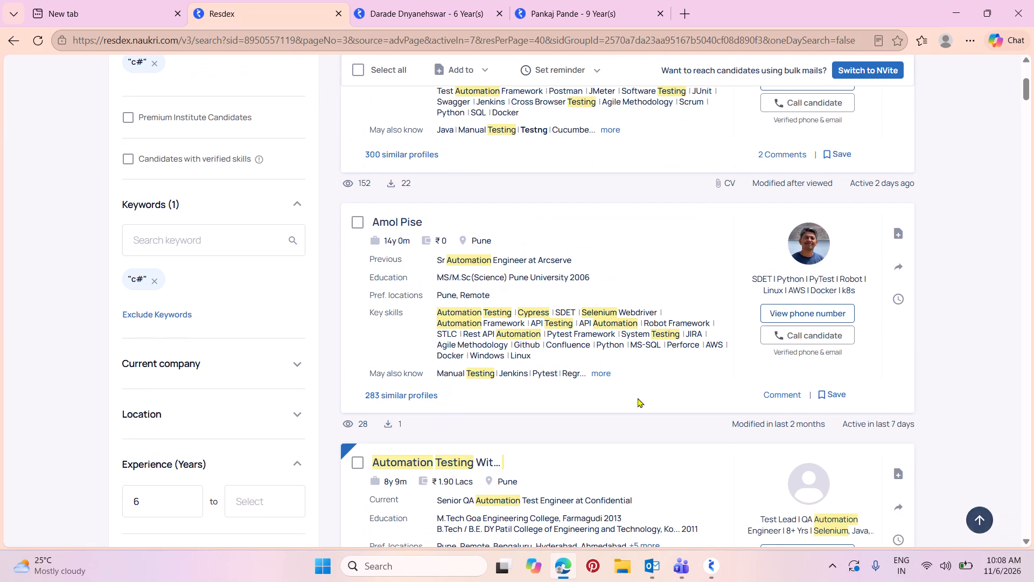
scroll(638, 398, "down", 12)
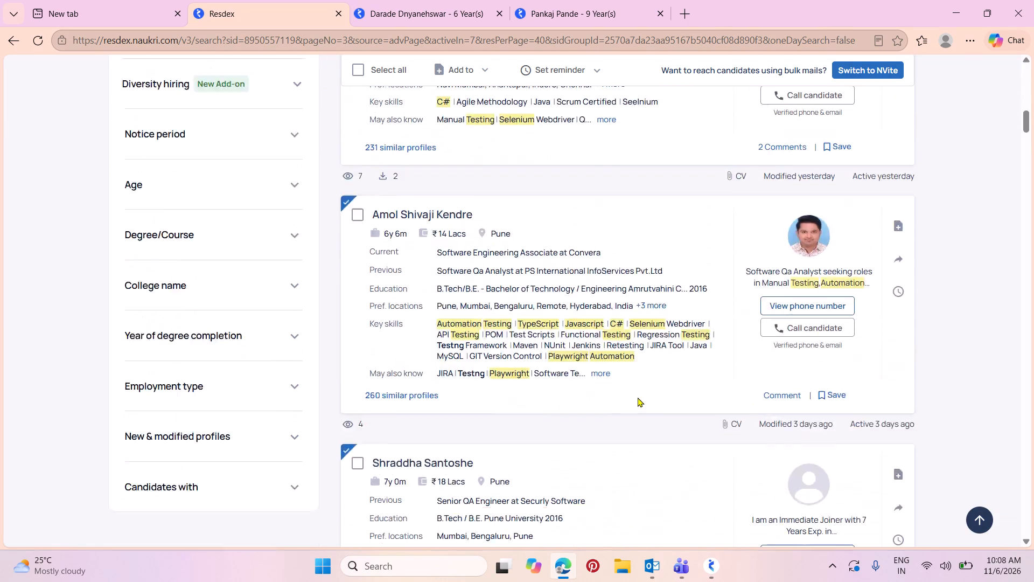
scroll(638, 397, "down", 1)
scroll(638, 397, "up", 1)
scroll(638, 397, "down", 4)
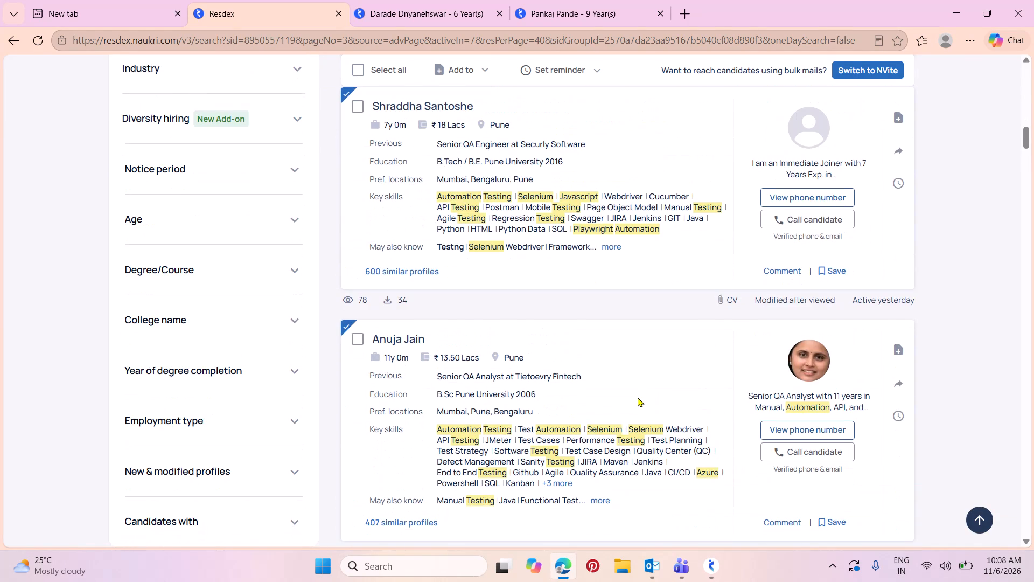
scroll(638, 397, "down", 4)
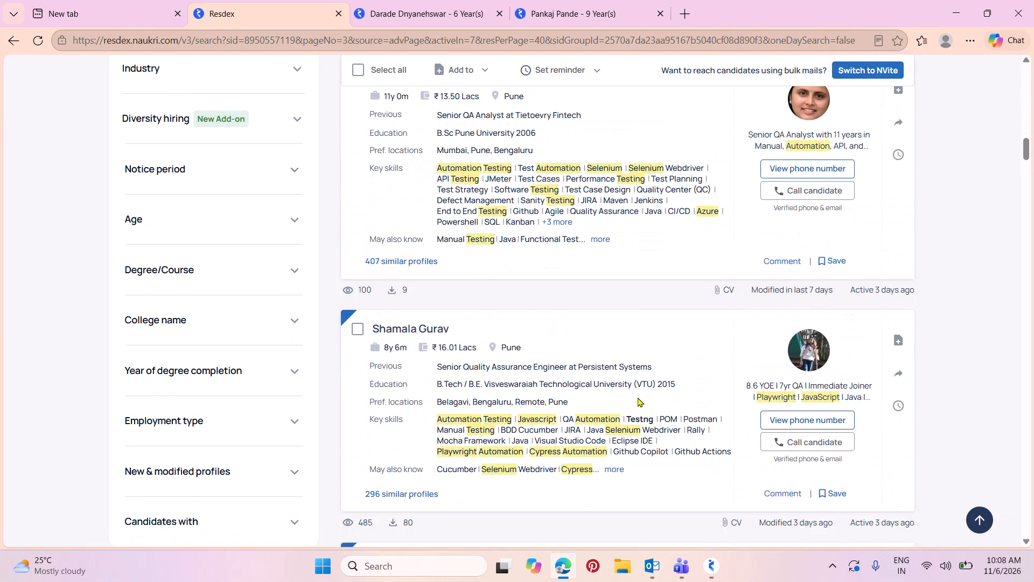
View the profile summary of the former Tietoevry Fintech Senior QA Analyst, and close the profile.
scroll(638, 397, "up", 2)
left_click(405, 205)
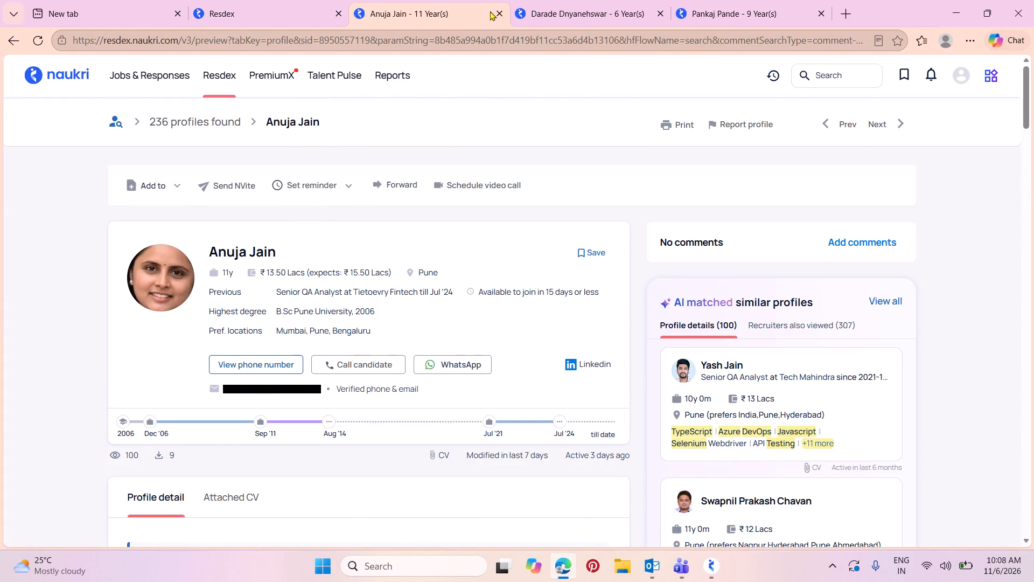
left_click(499, 10)
View the profile summary of the former Persistent Systems Senior Quality Assurance Engineer, and close the profile.
scroll(698, 431, "down", 3)
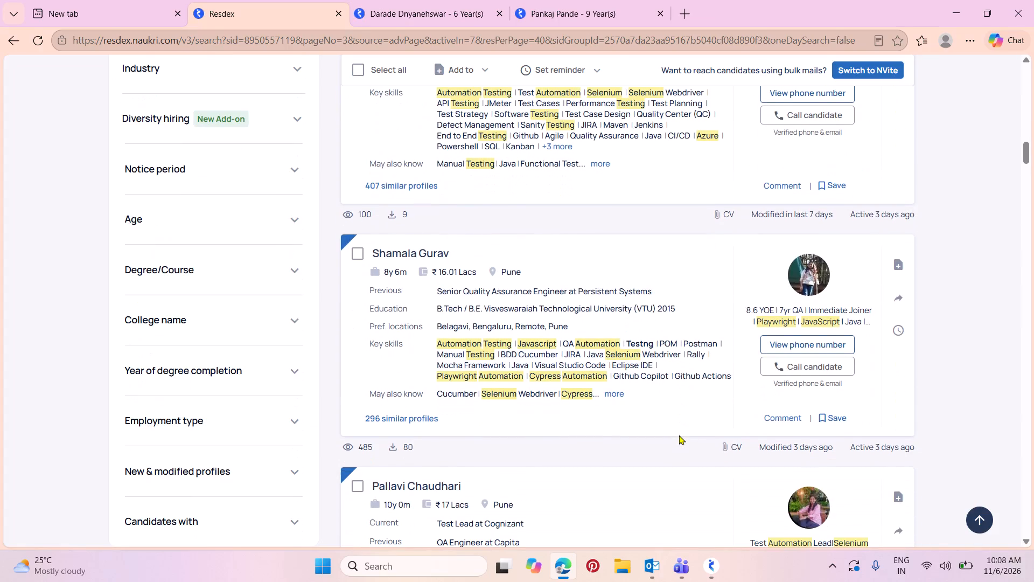
left_click(424, 260)
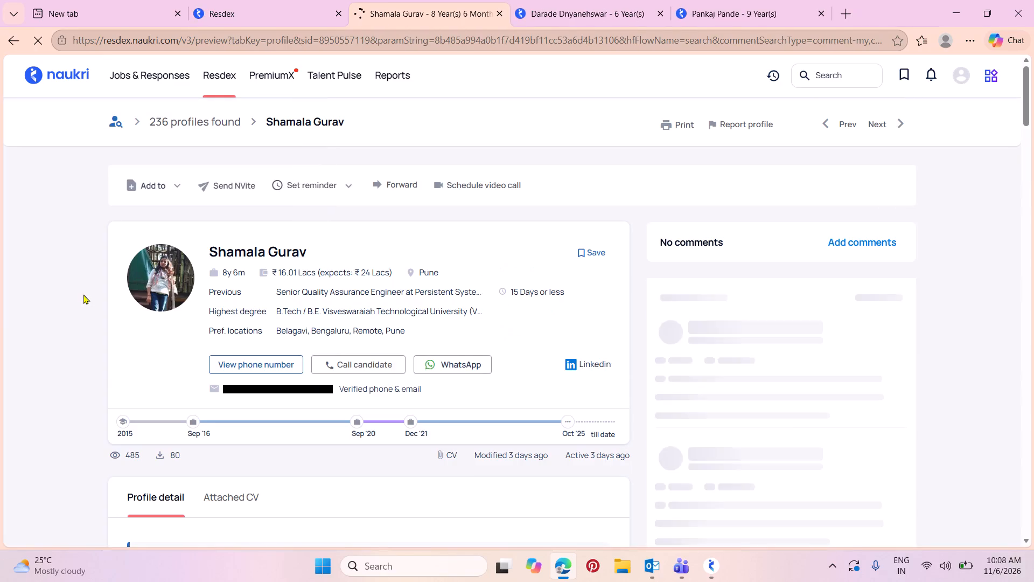
left_click(501, 12)
Examine the following candidate cards on page 3, from the Cognizant Test Lead onward, for experience, salary, role and C#, Selenium and Playwright skills.
scroll(634, 327, "down", 3)
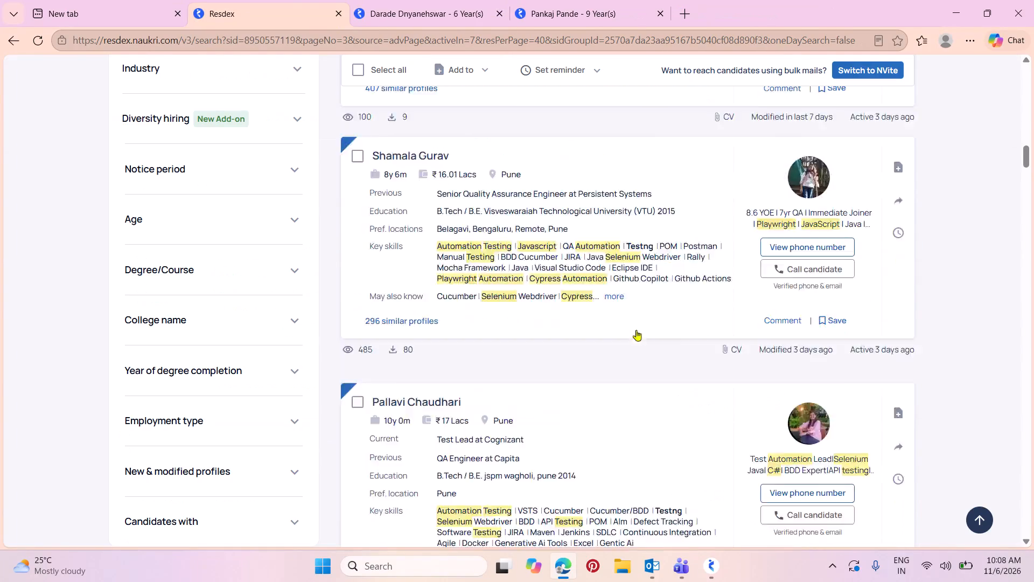
scroll(688, 376, "down", 4)
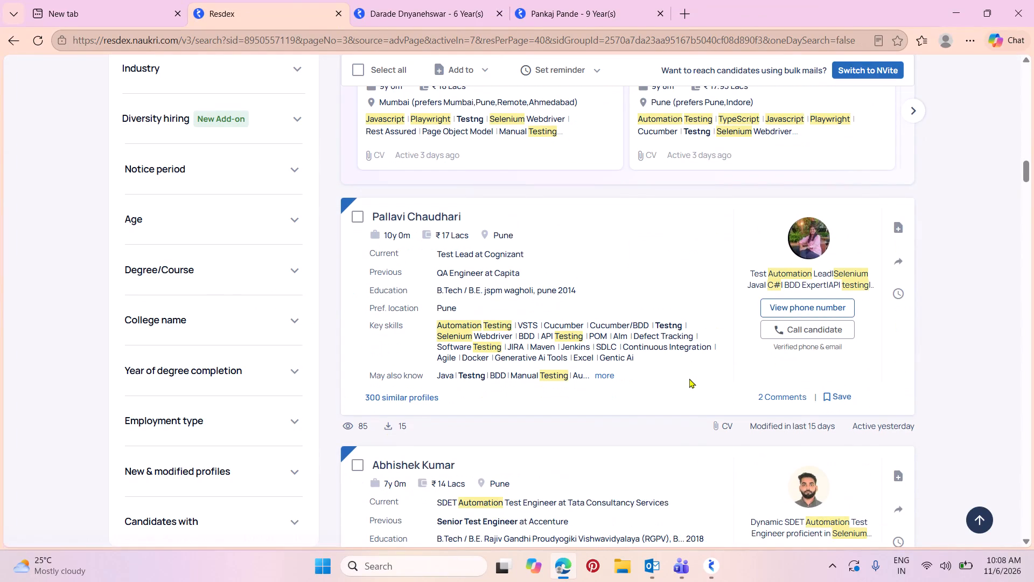
scroll(668, 397, "down", 3)
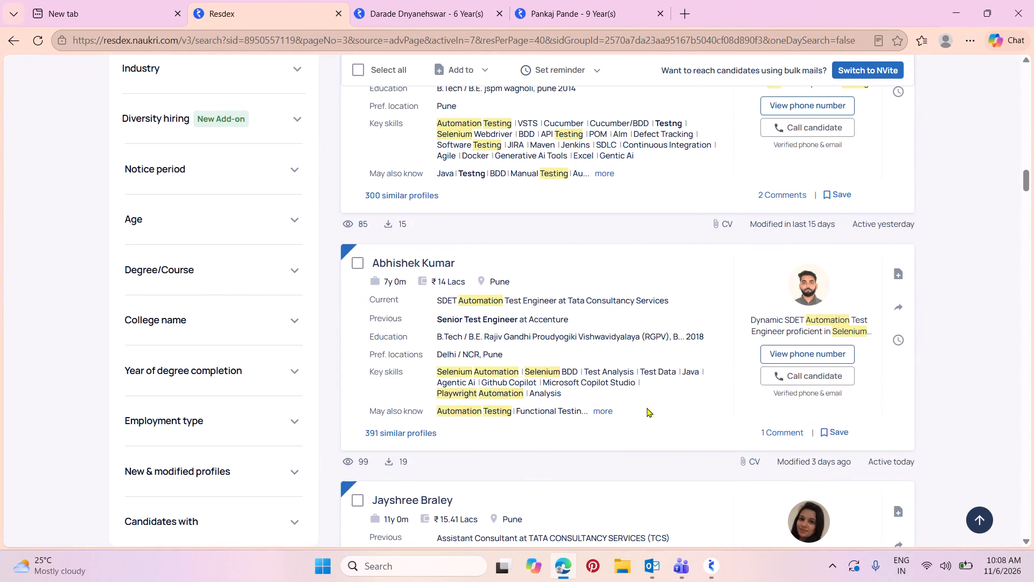
scroll(632, 387, "down", 5)
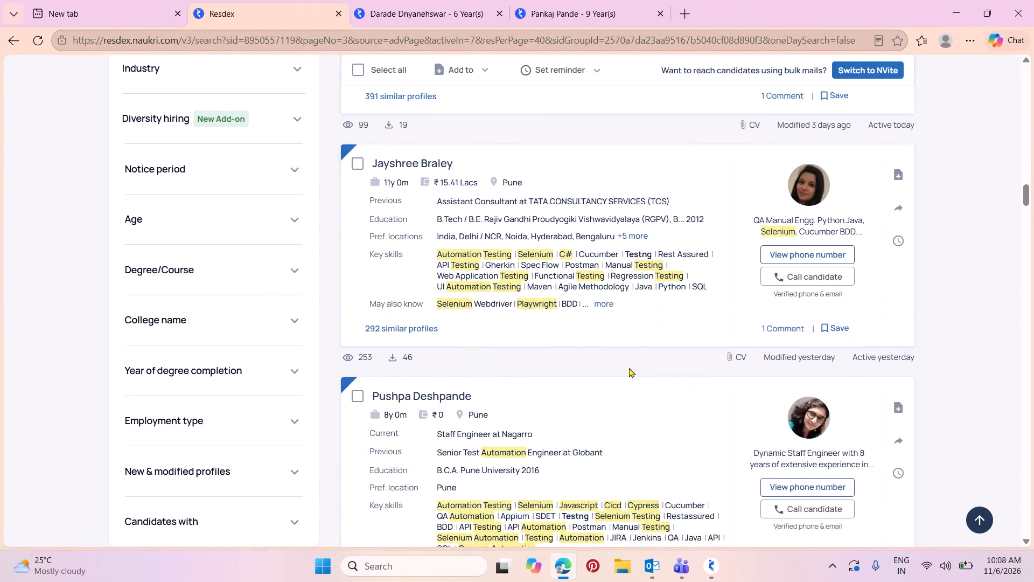
scroll(629, 368, "down", 10)
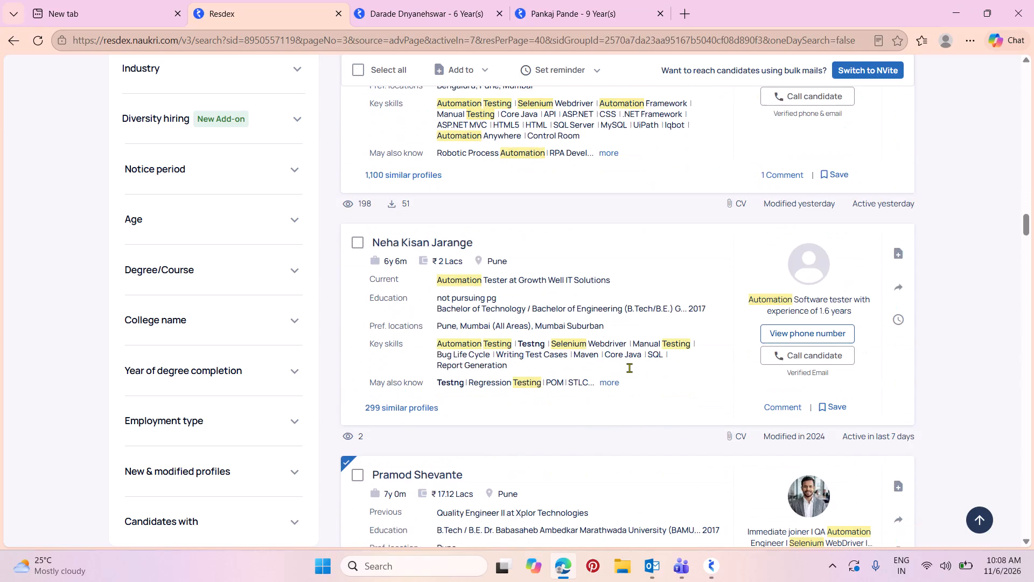
scroll(629, 368, "down", 3)
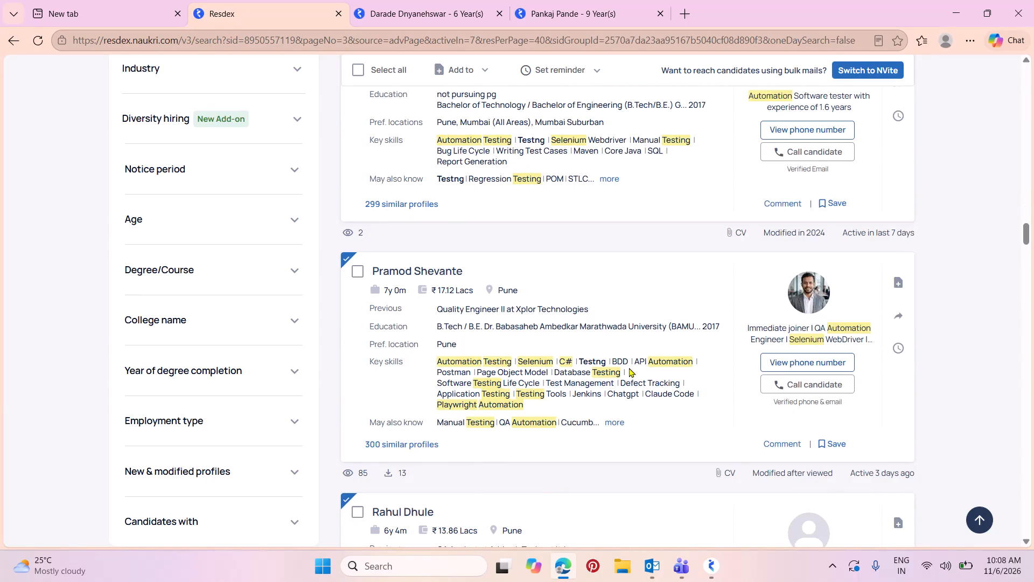
Review the skills, work summary and work experience of the former Xplor Technologies Quality Engineer II, and close the profile.
scroll(629, 368, "down", 1)
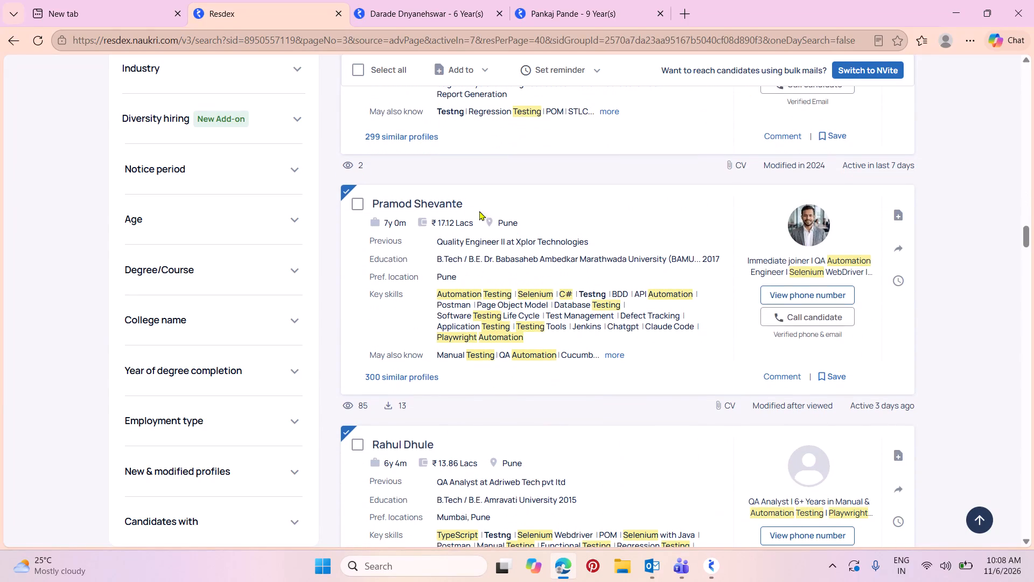
left_click(436, 198)
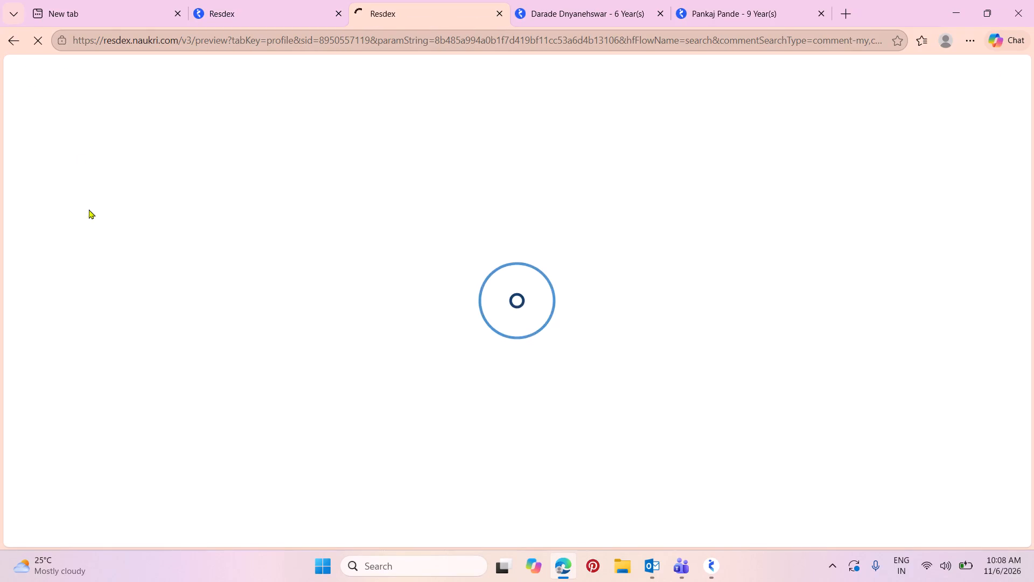
scroll(95, 226, "down", 9)
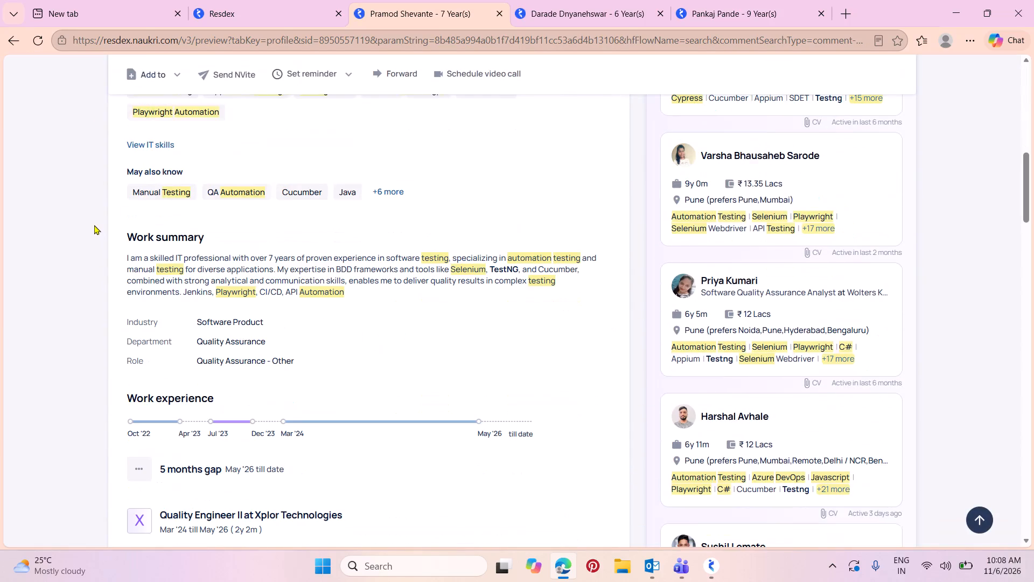
left_click(495, 10)
Examine the further candidate cards on page 3, from the former Adriweb Tech QA Analyst onward, for experience, salary, role and required automation skills.
scroll(694, 408, "down", 2)
scroll(694, 408, "up", 1)
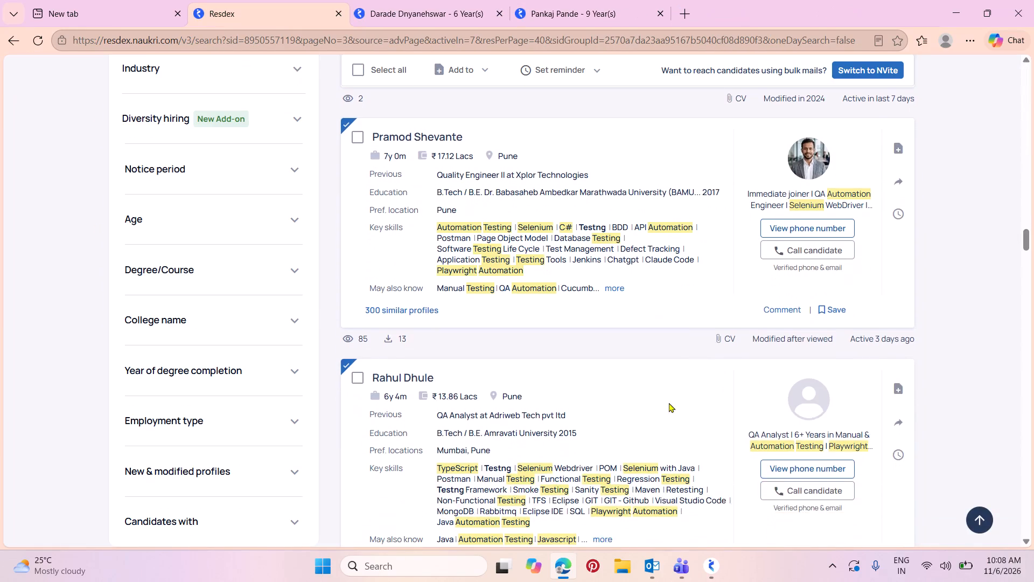
scroll(636, 394, "down", 3)
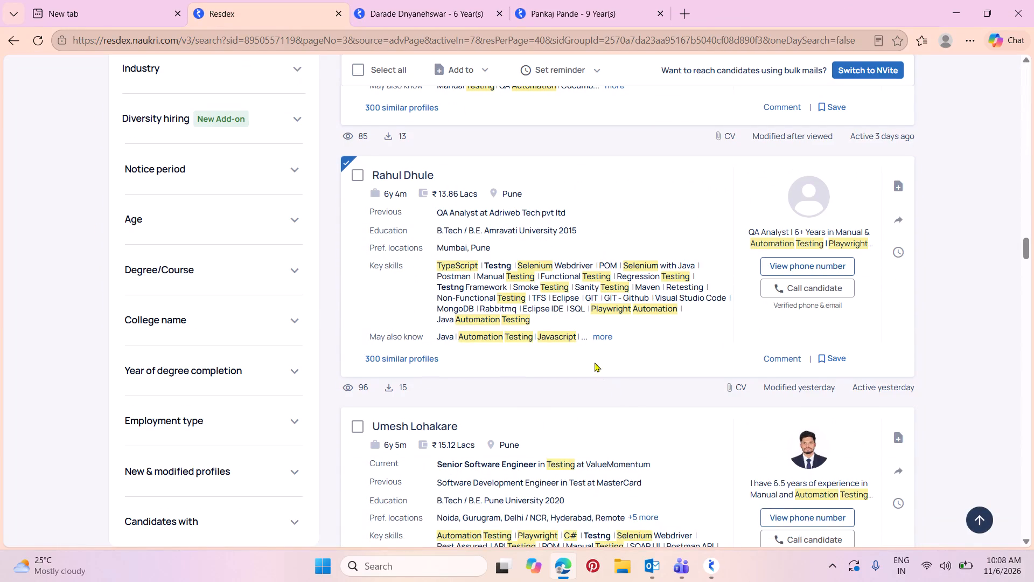
scroll(698, 383, "down", 4)
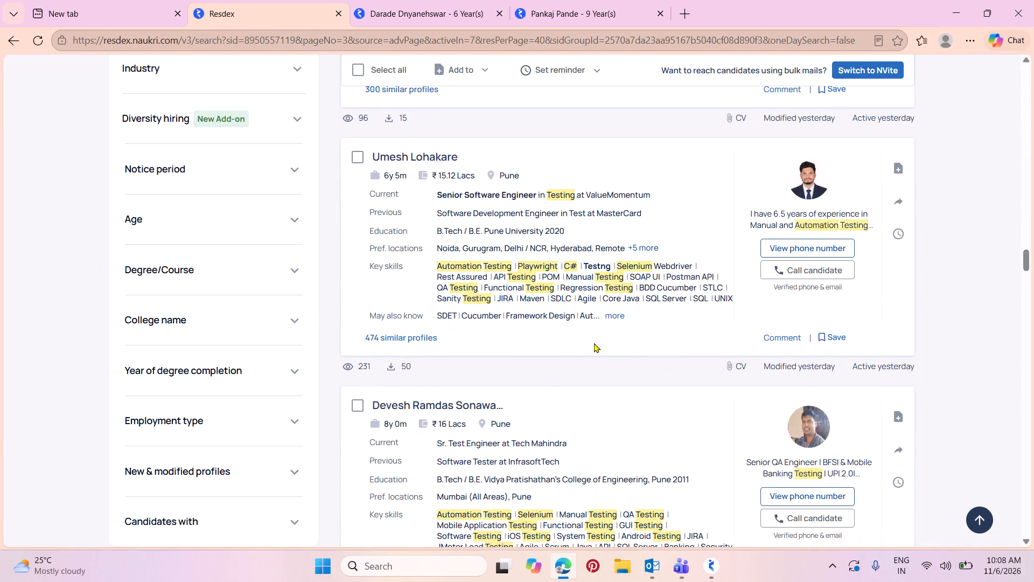
scroll(594, 343, "down", 6)
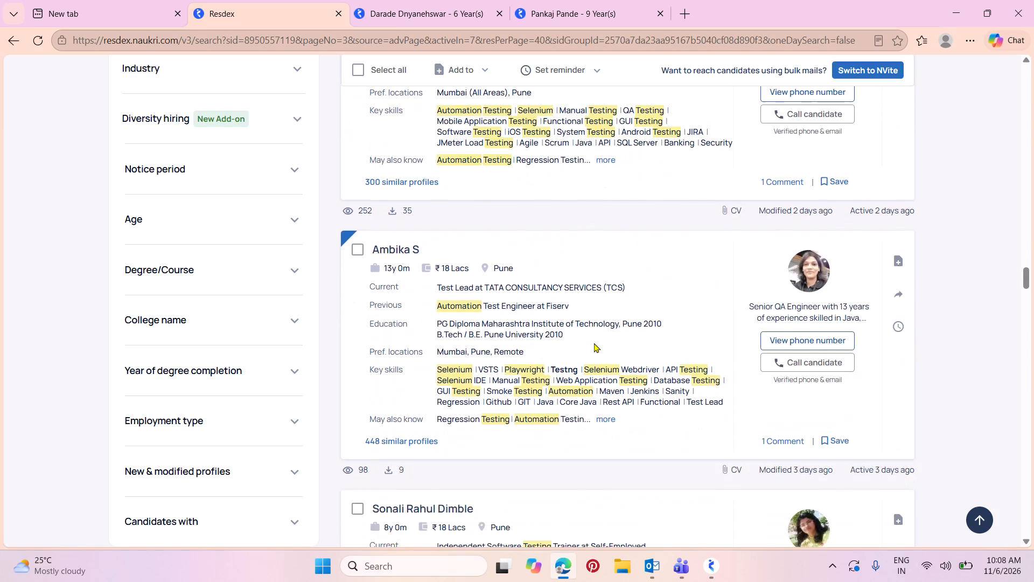
scroll(594, 343, "down", 8)
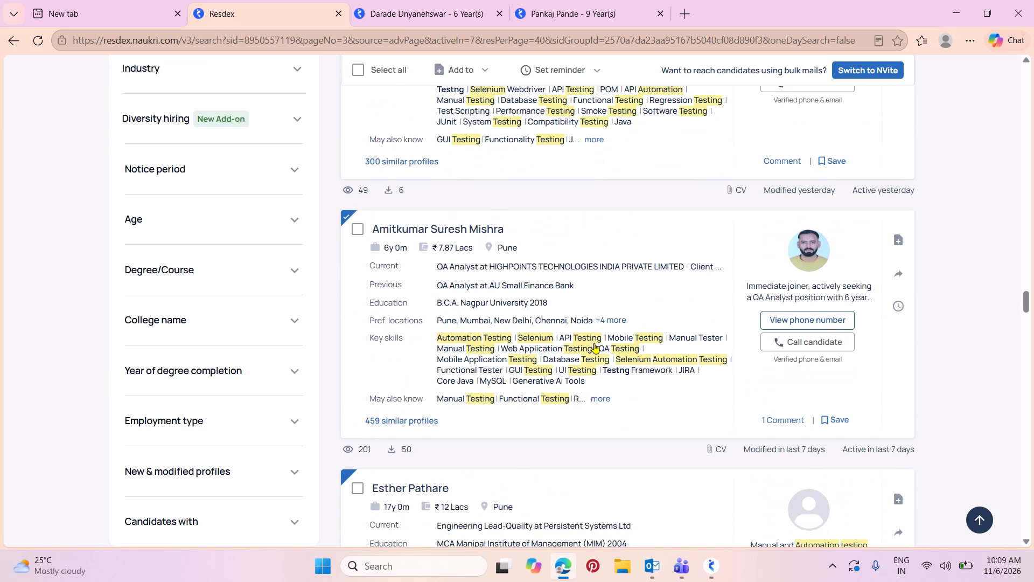
scroll(594, 343, "down", 3)
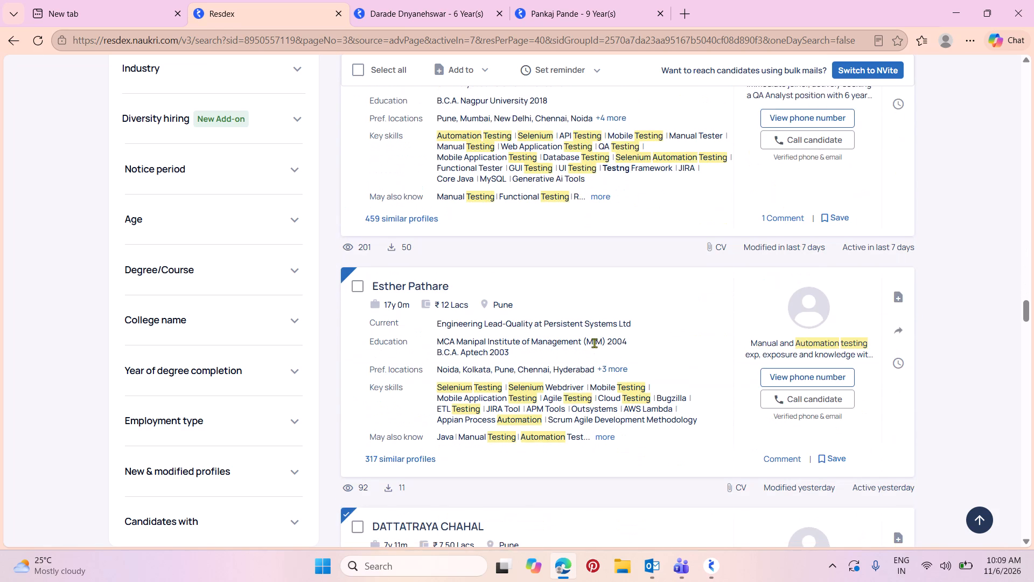
scroll(594, 343, "down", 5)
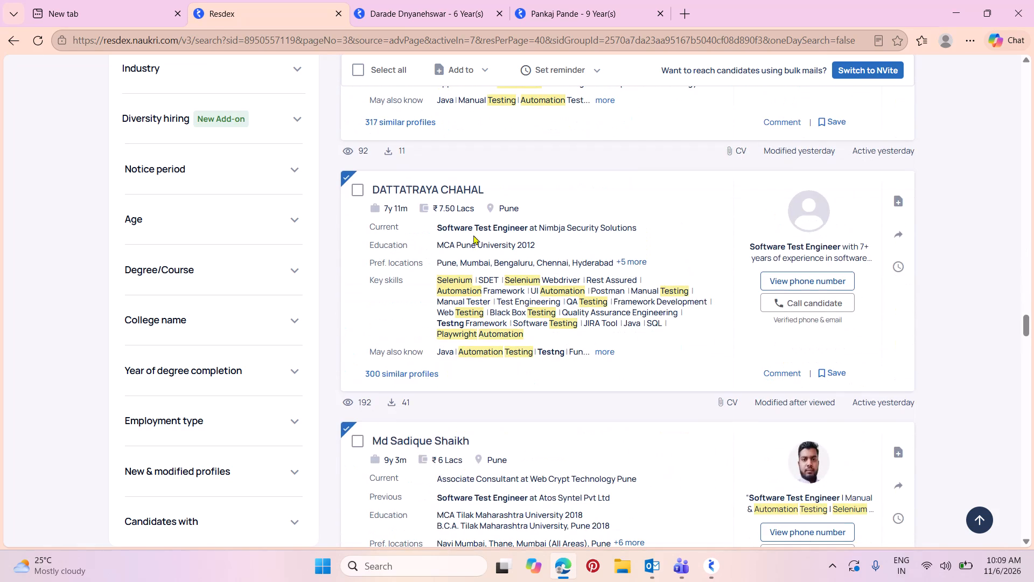
Review the profile of the Nimbja Security Solutions Software Test Engineer, including IT skills and the CV's summary, key skills and professional experience.
left_click(469, 199)
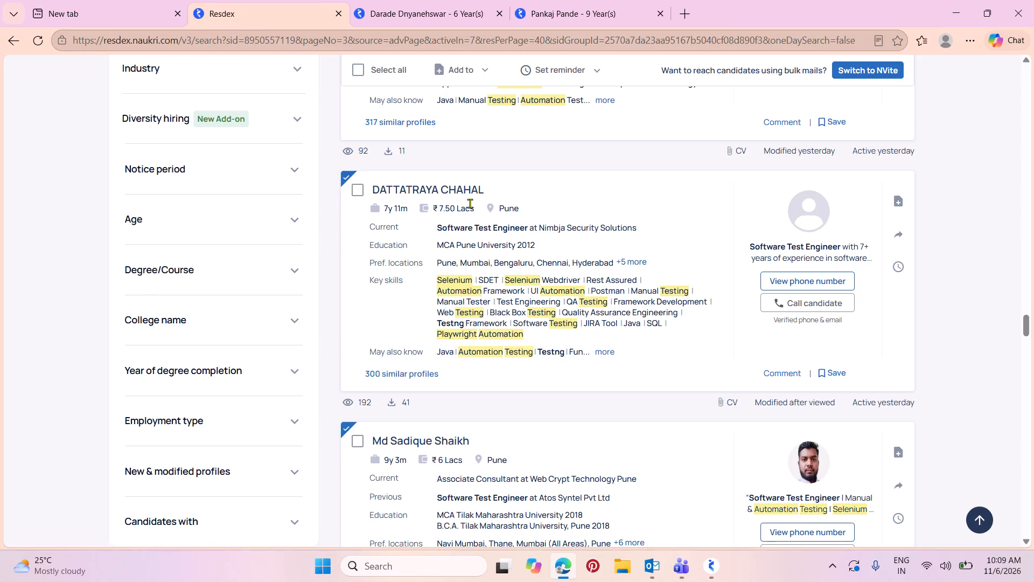
left_click(459, 193)
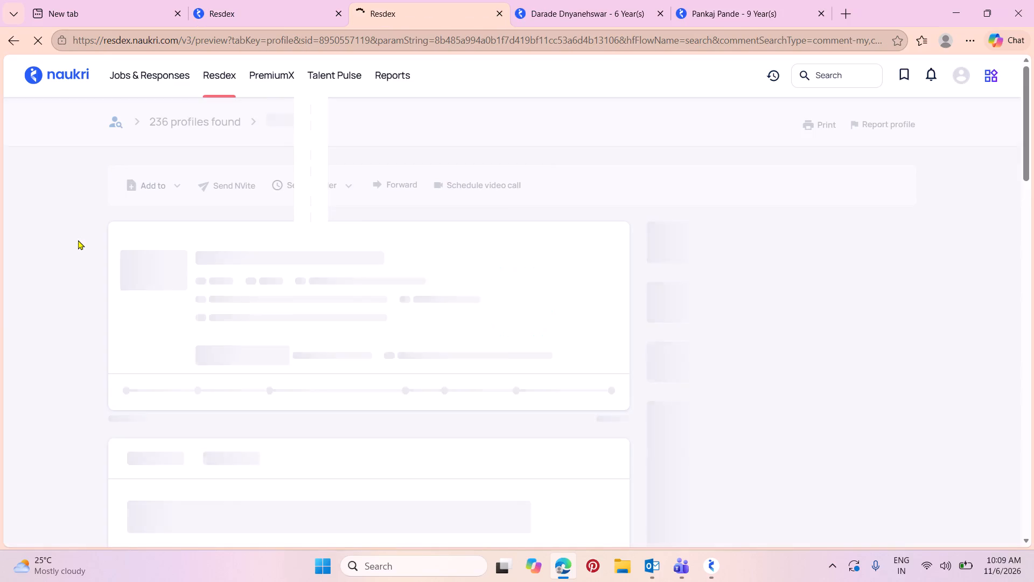
scroll(78, 240, "down", 10)
scroll(78, 240, "up", 1)
scroll(78, 240, "down", 9)
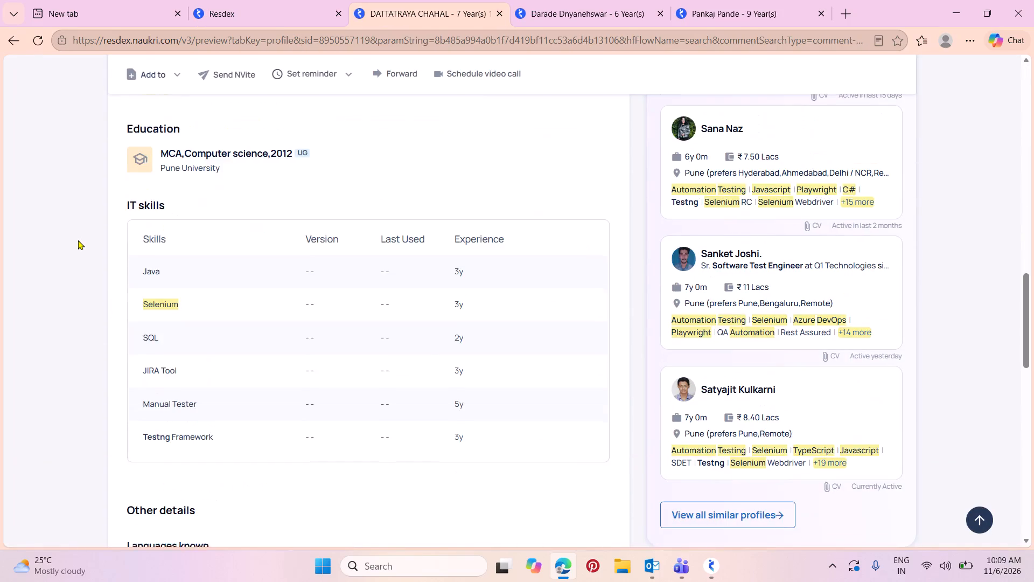
scroll(78, 240, "down", 11)
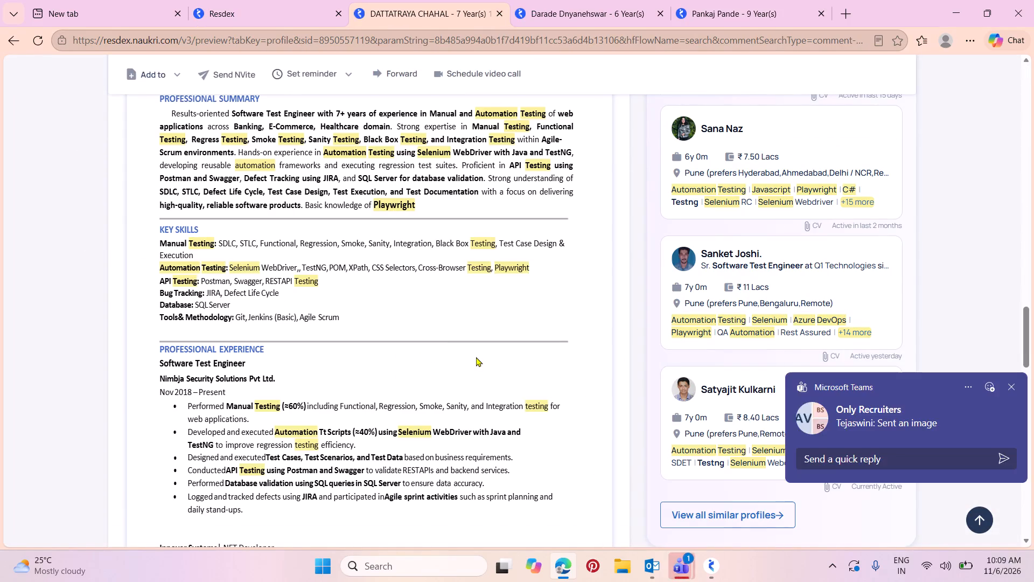
scroll(476, 357, "up", 1)
scroll(476, 357, "down", 4)
scroll(476, 357, "up", 1)
scroll(476, 357, "down", 4)
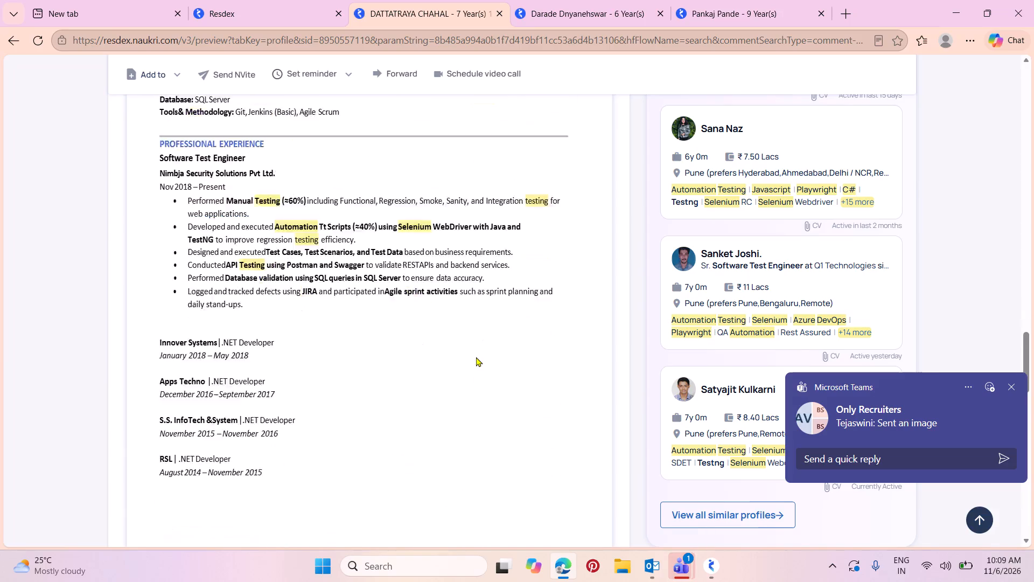
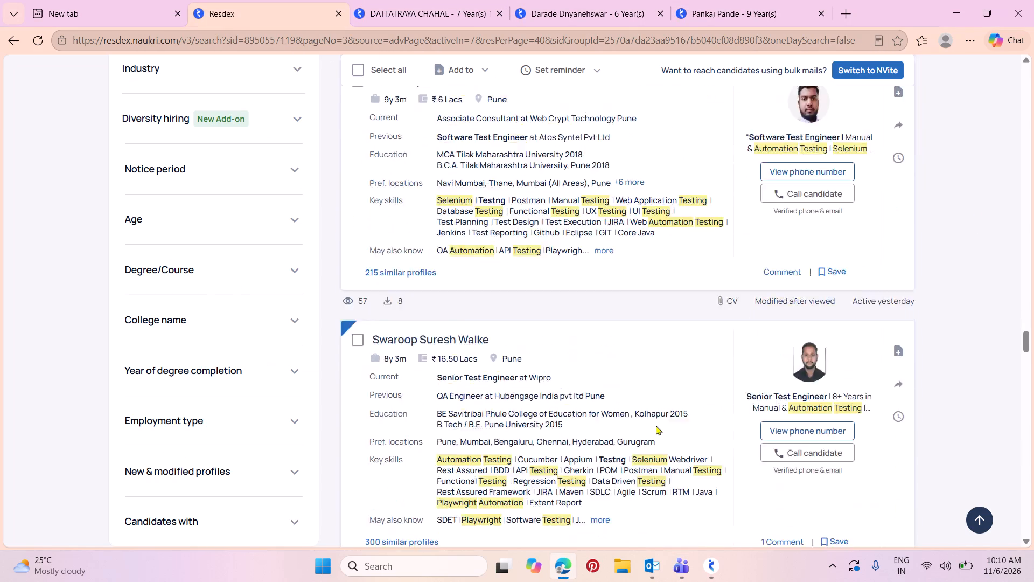
Examine the further candidate cards on page 3, from the Wipro Senior Test Engineer onward, for experience, salary, role and C#, Selenium and Playwright skills.
scroll(656, 425, "down", 8)
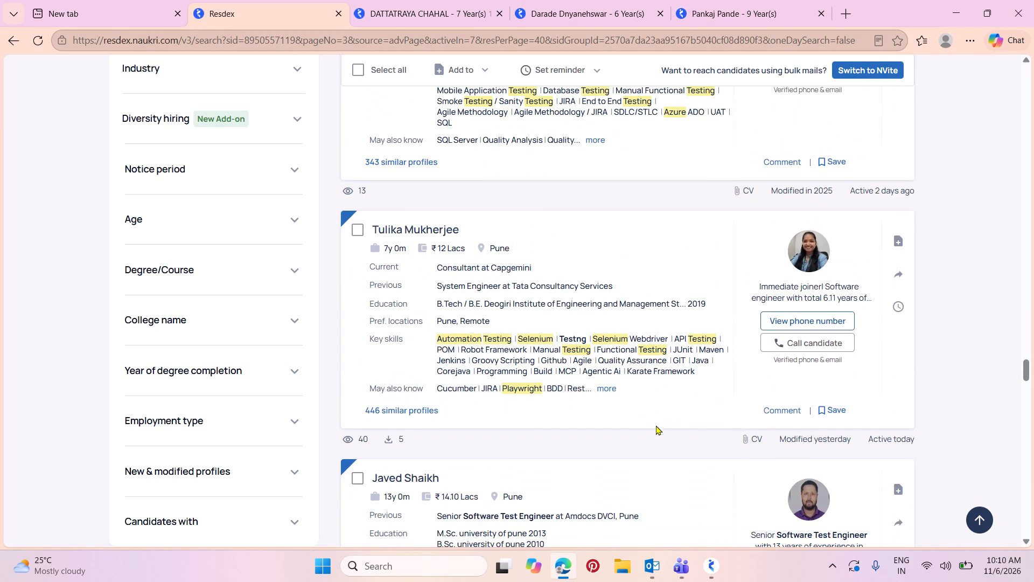
scroll(656, 425, "down", 4)
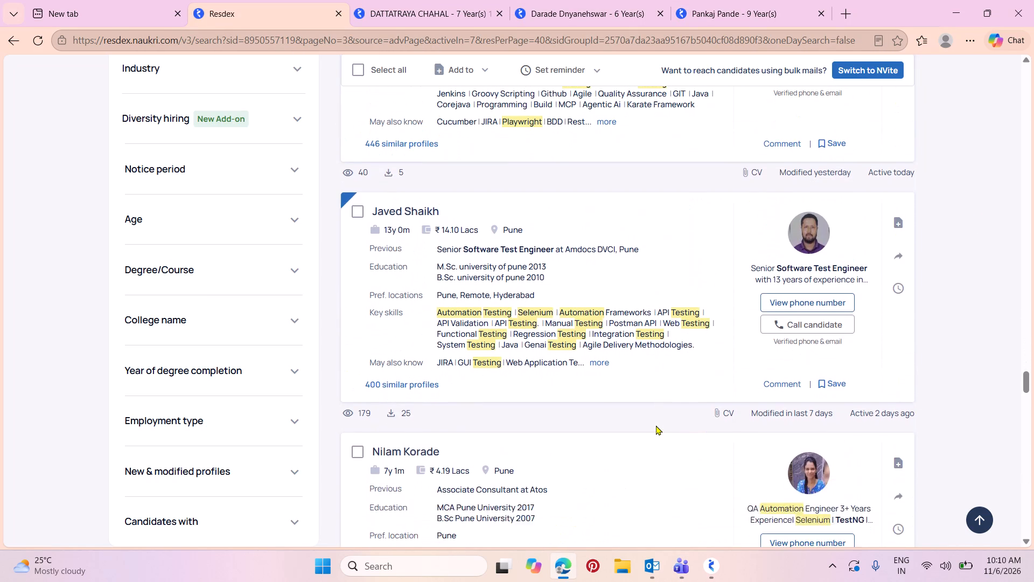
scroll(656, 425, "down", 2)
scroll(656, 425, "up", 1)
scroll(656, 425, "down", 8)
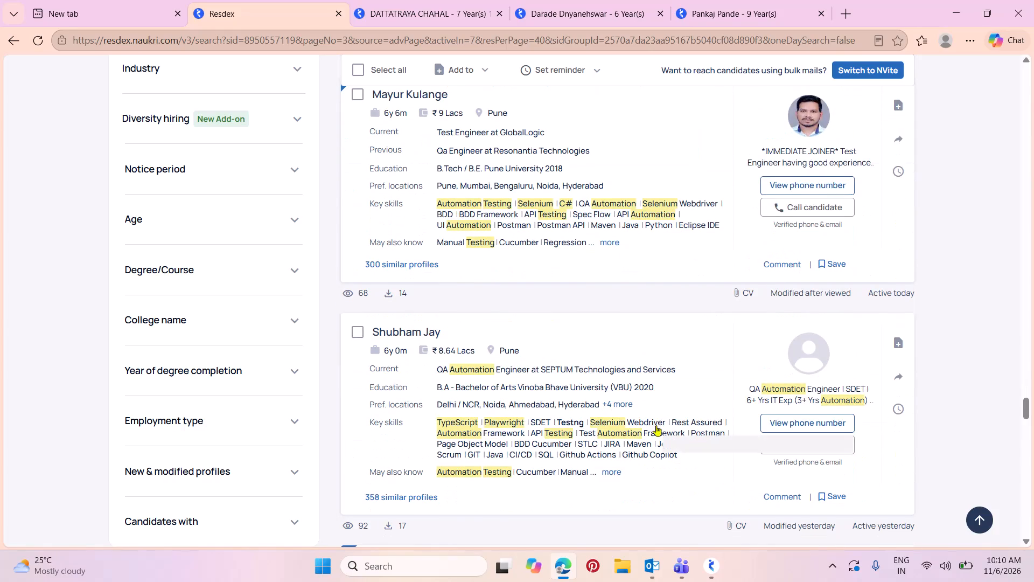
Open the profile of the GlobalLogic Test Engineer with C# and Selenium skills in its own tab, and return to the page 3 results.
scroll(656, 425, "up", 2)
left_click(422, 231)
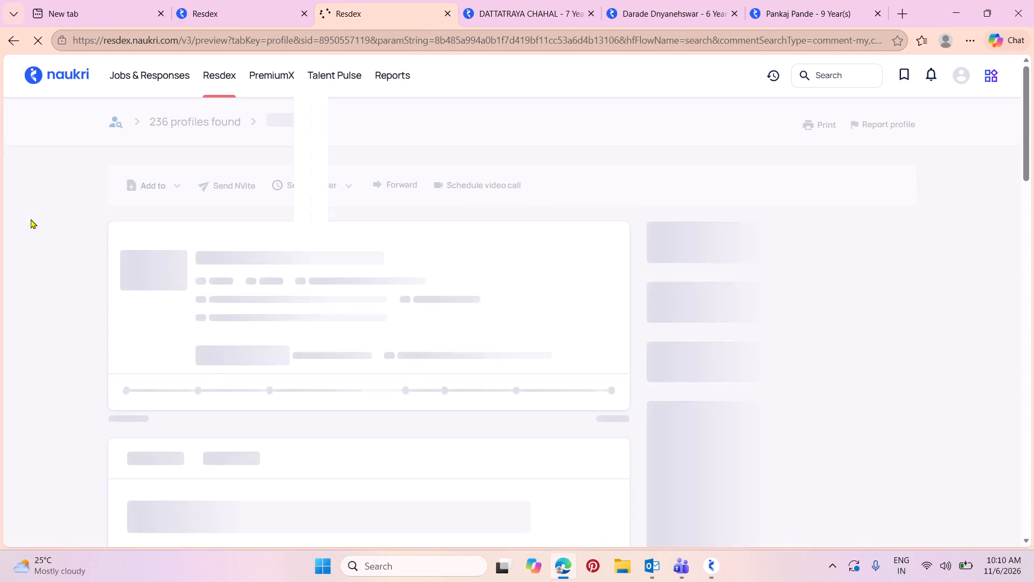
left_click(214, 18)
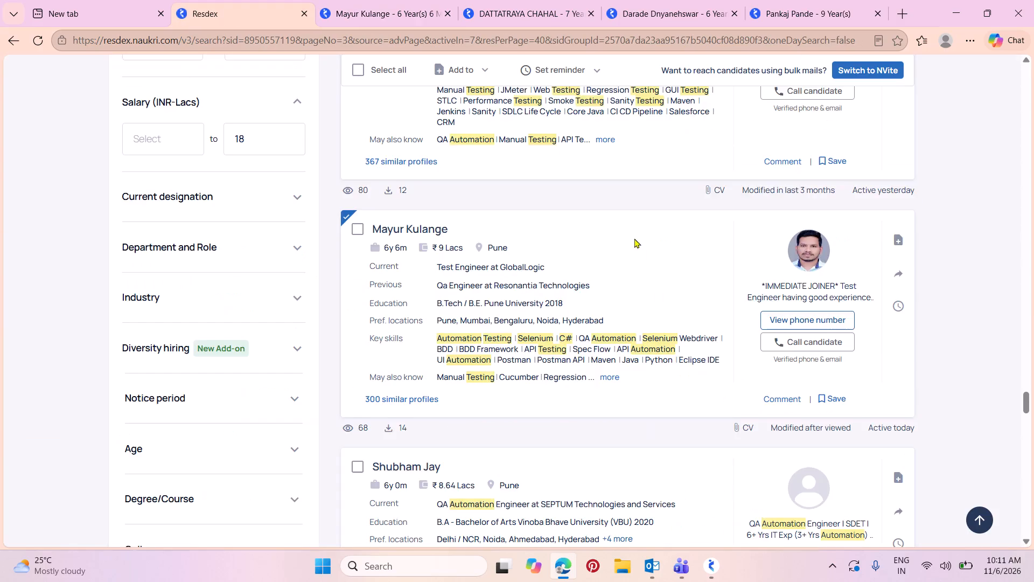
Examine the remaining candidate cards on page 3, from the SEPTUM Technologies QA Automation Engineer to the last card, for experience, salary, role and required automation skills.
scroll(659, 317, "down", 3)
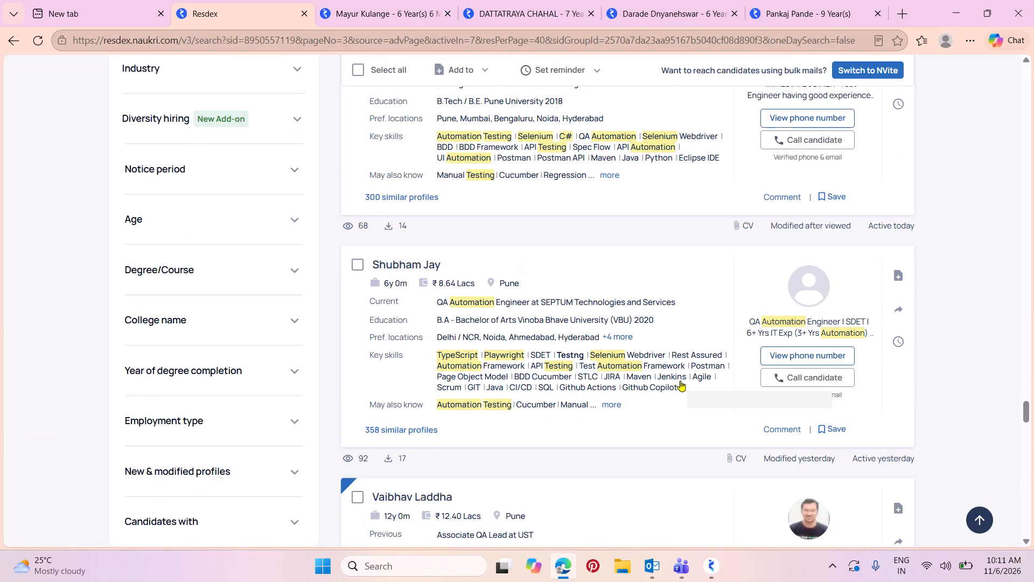
scroll(695, 401, "down", 6)
scroll(667, 384, "up", 1)
scroll(667, 384, "down", 7)
scroll(667, 384, "up", 1)
scroll(667, 384, "down", 5)
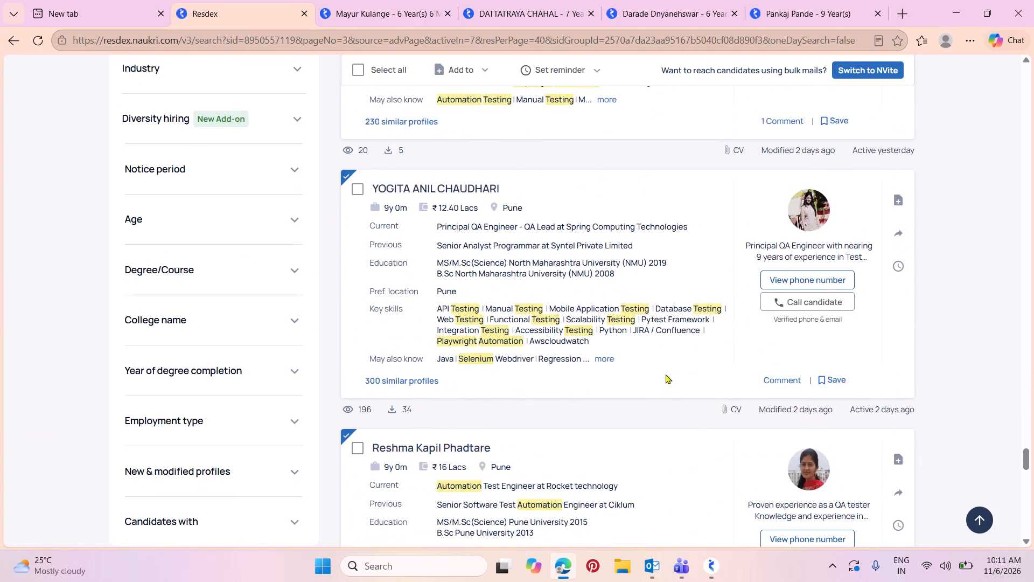
scroll(666, 374, "down", 10)
scroll(664, 371, "up", 1)
scroll(664, 371, "down", 1)
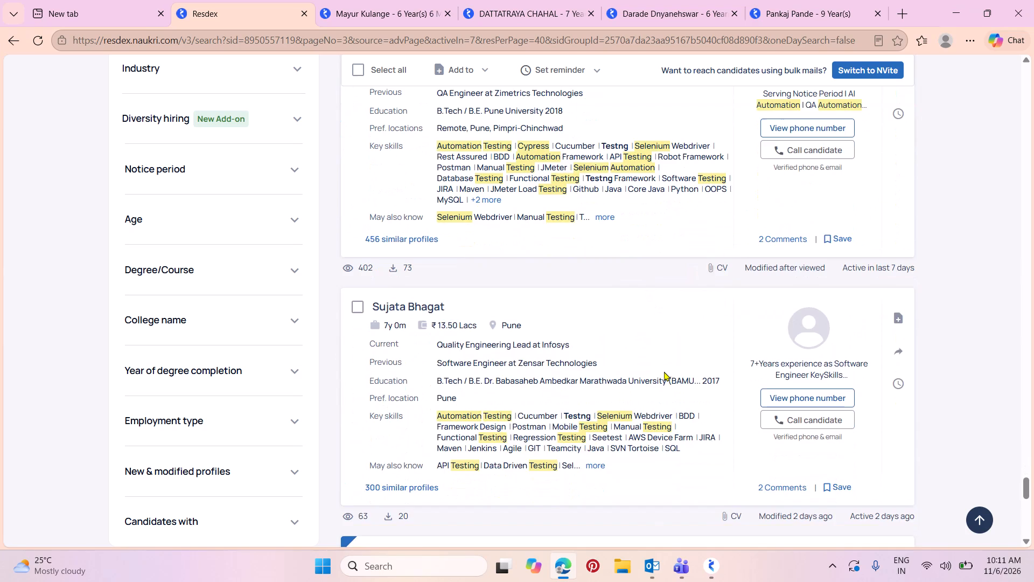
scroll(664, 371, "down", 6)
scroll(664, 371, "up", 1)
scroll(664, 371, "down", 4)
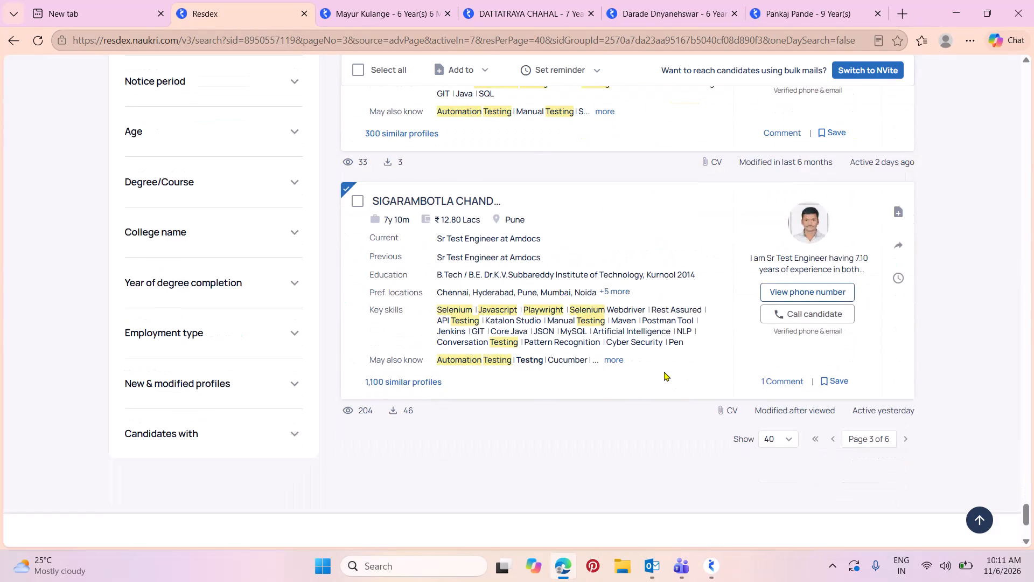
Go to page 4 of the candidate search results.
left_click(904, 417)
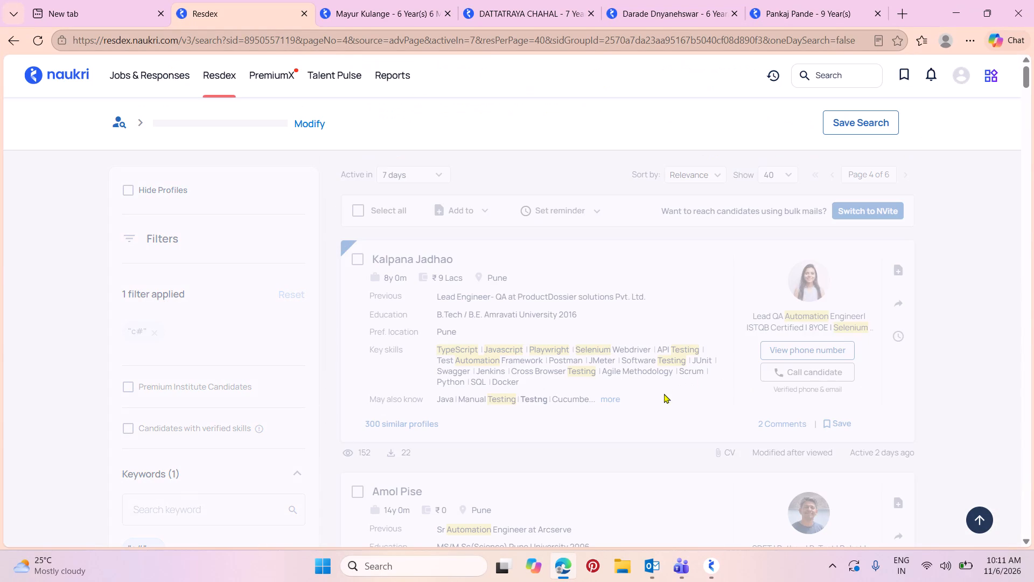
Check the profile overview of the former Instem India Software Tester with C# and SpecFlow skills on page 4, and close the profile.
scroll(663, 394, "down", 6)
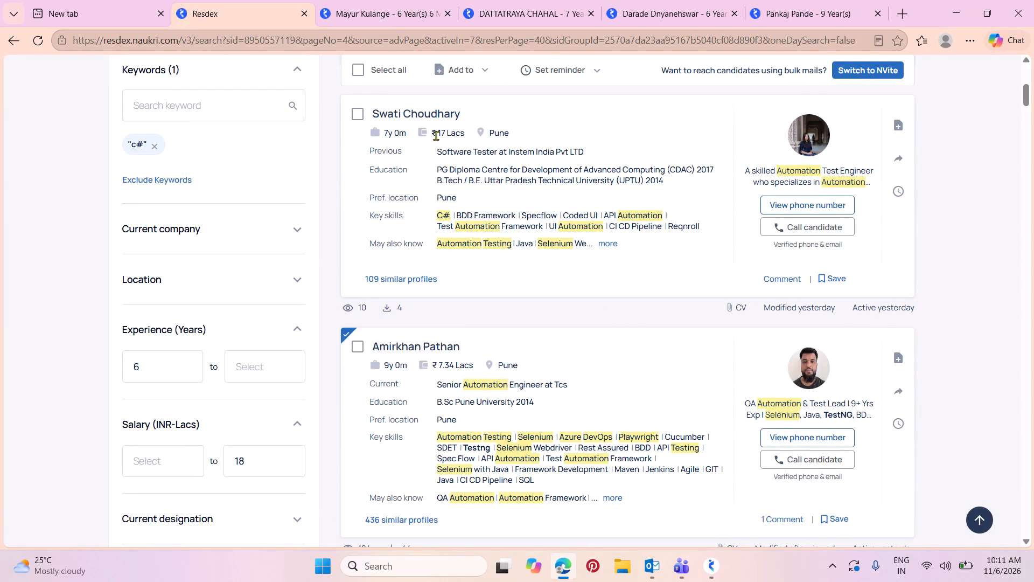
left_click(430, 110)
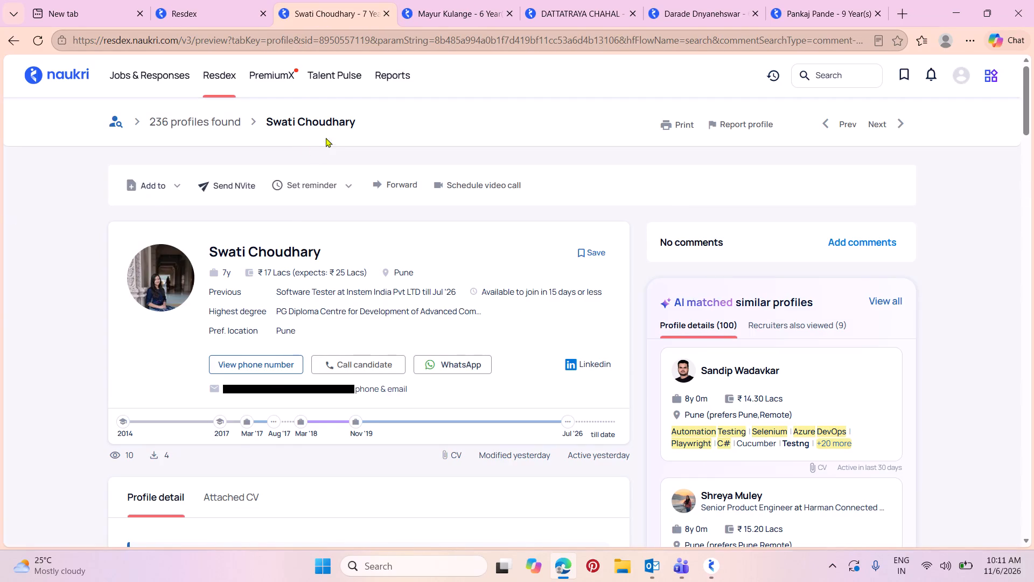
left_click(387, 13)
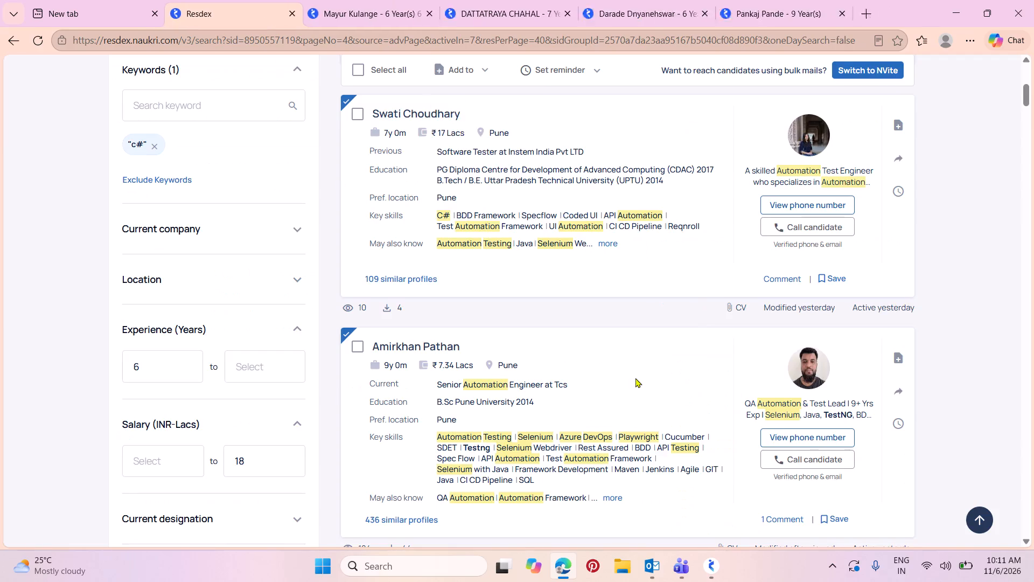
Review the profile of the TCS Senior Automation Engineer with Selenium, Playwright and Azure DevOps skills.
scroll(635, 378, "down", 4)
scroll(635, 378, "up", 2)
left_click(443, 216)
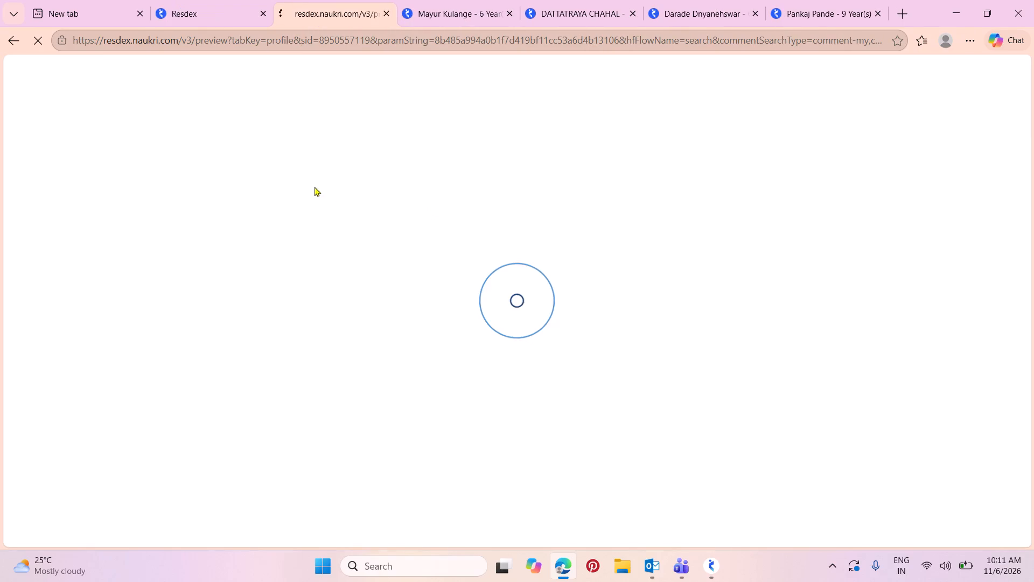
scroll(89, 241, "down", 3)
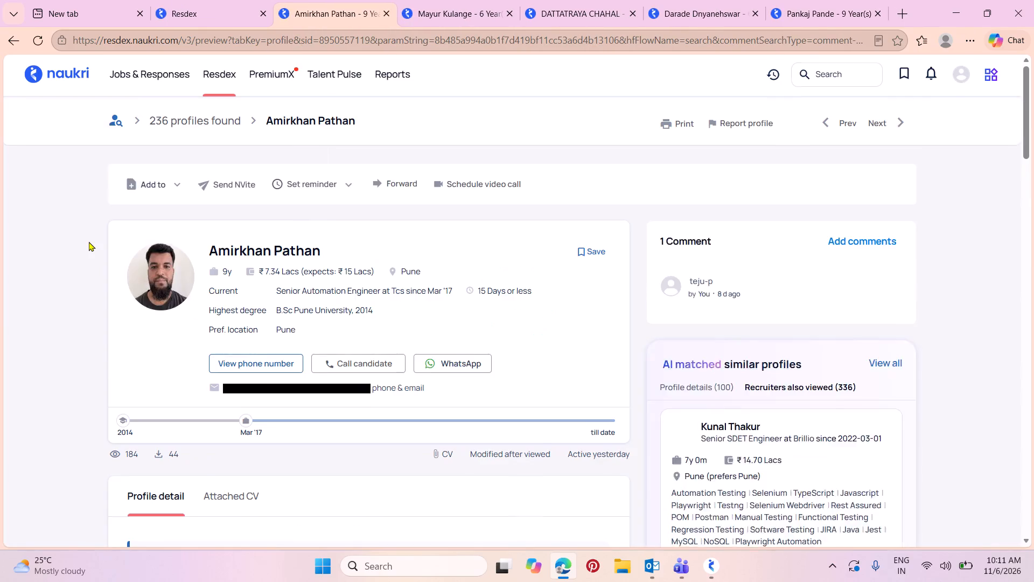
Examine the attached CV of the TCS Senior Automation Engineer, checking the professional summary, technical skills and work experience against the required automation skills.
scroll(89, 241, "down", 8)
scroll(88, 242, "up", 1)
scroll(88, 242, "down", 15)
scroll(88, 242, "up", 1)
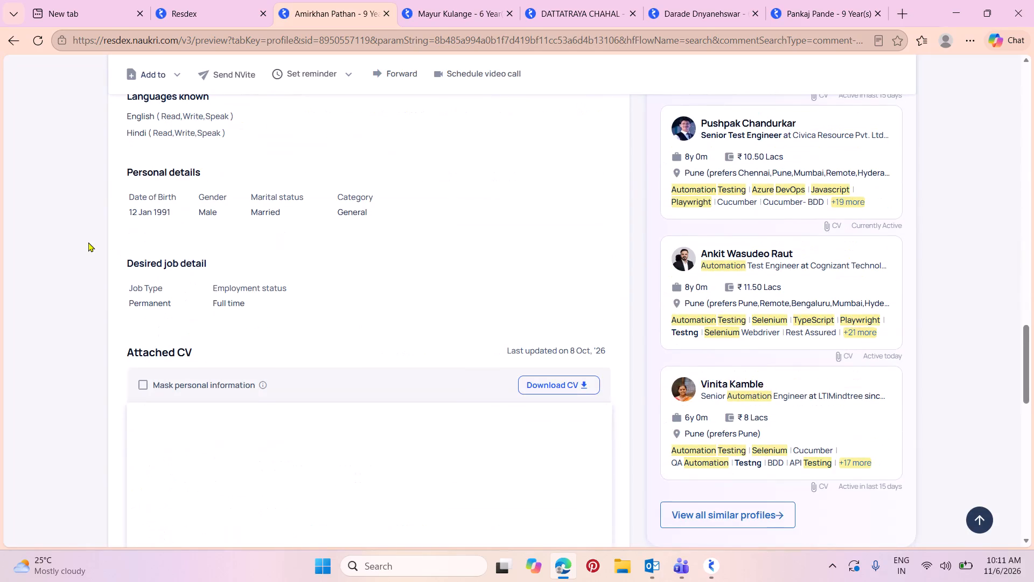
scroll(88, 242, "down", 4)
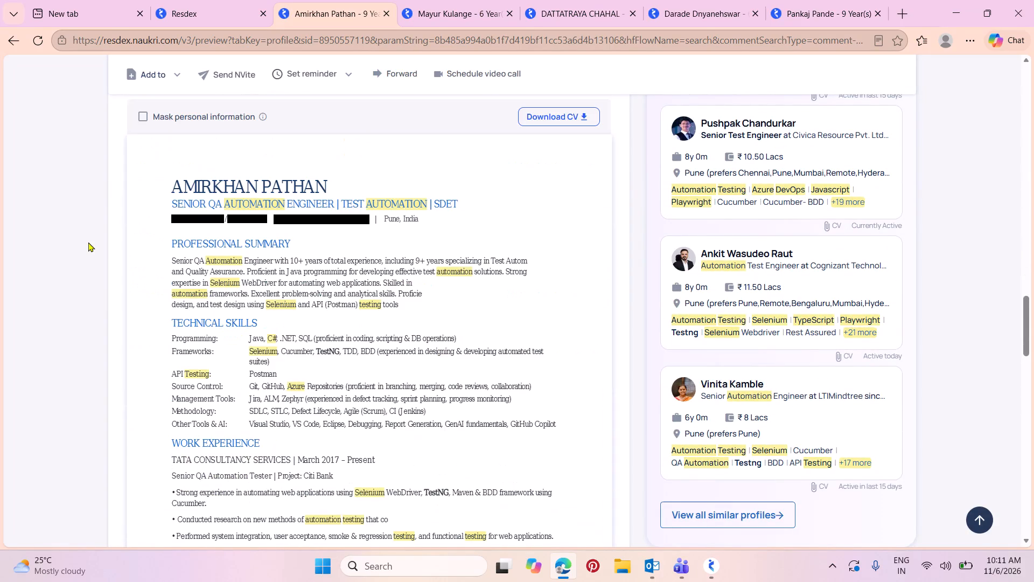
left_click_drag(1025, 330, 1033, 68)
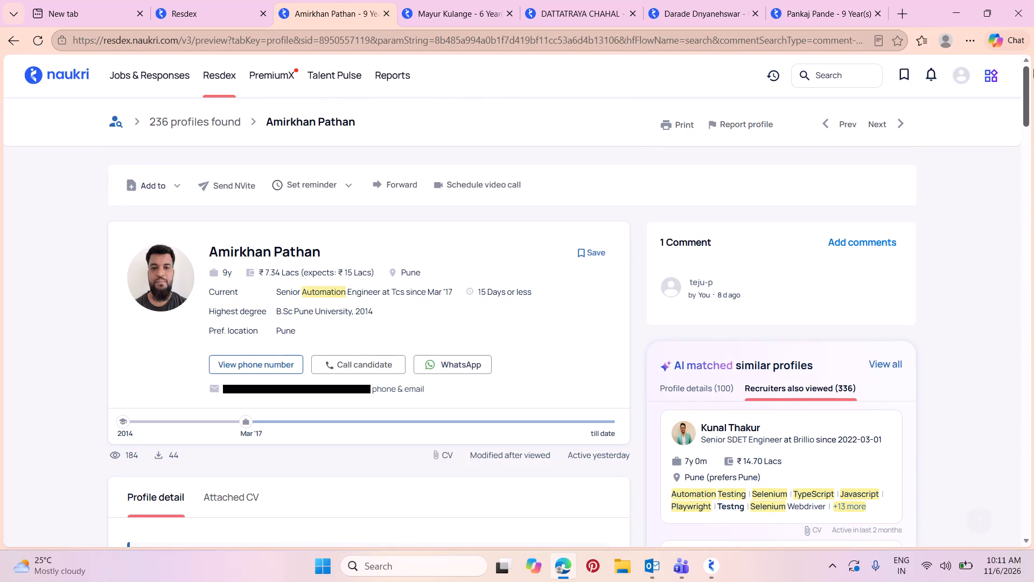
left_click_drag(1033, 68, 1004, 299)
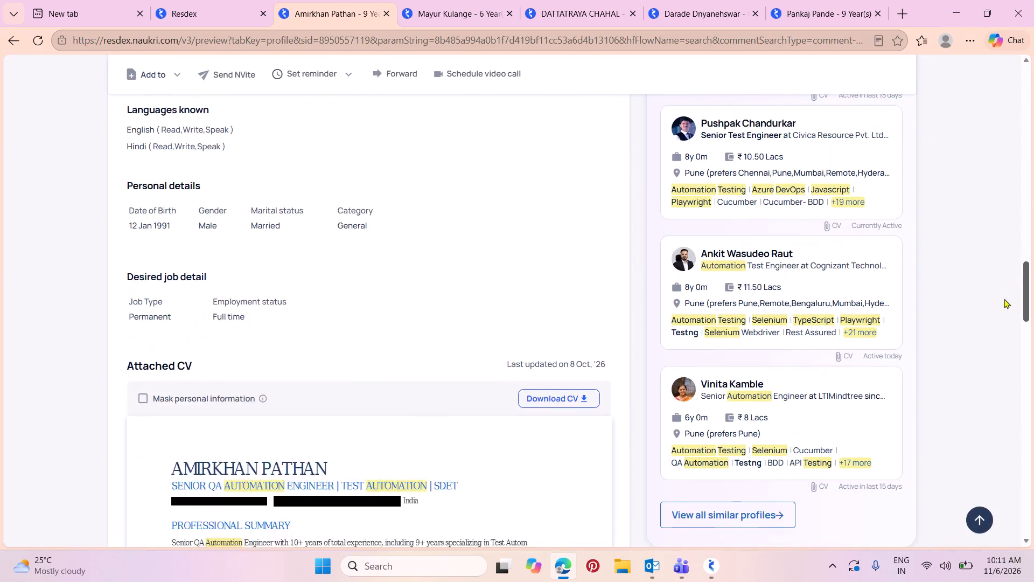
left_click_drag(1004, 299, 991, 330)
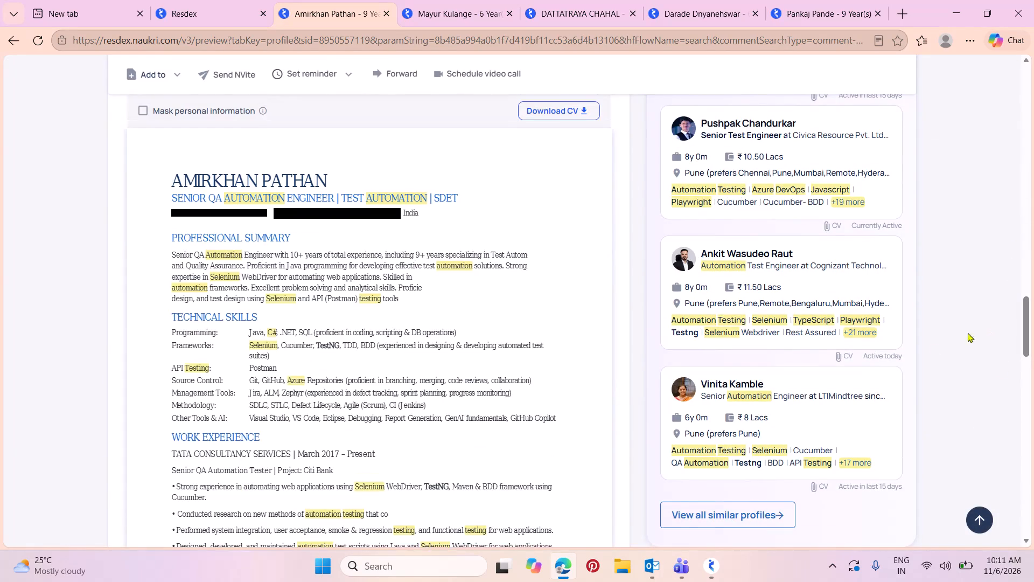
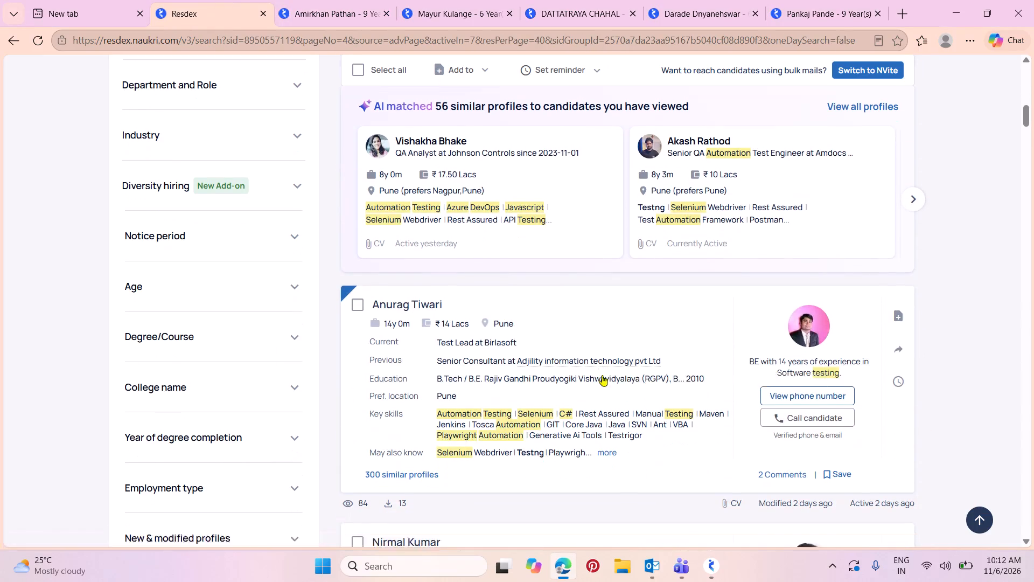
Examine the page 4 candidate cards from the Birlasoft Test Lead to the Capgemini Consultant for experience, salary, role and automation skills.
scroll(602, 375, "down", 9)
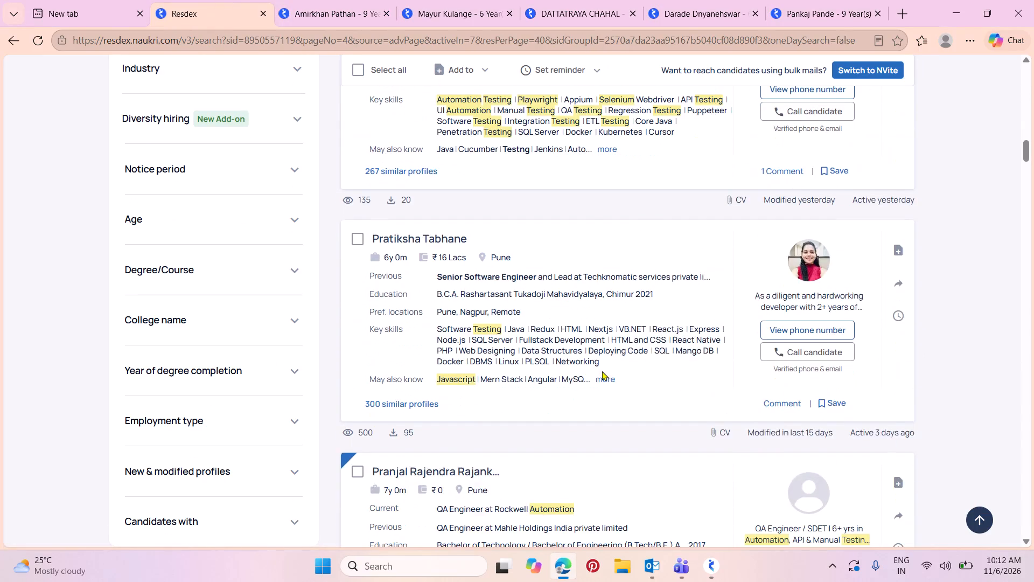
scroll(602, 371, "up", 2)
scroll(602, 371, "down", 12)
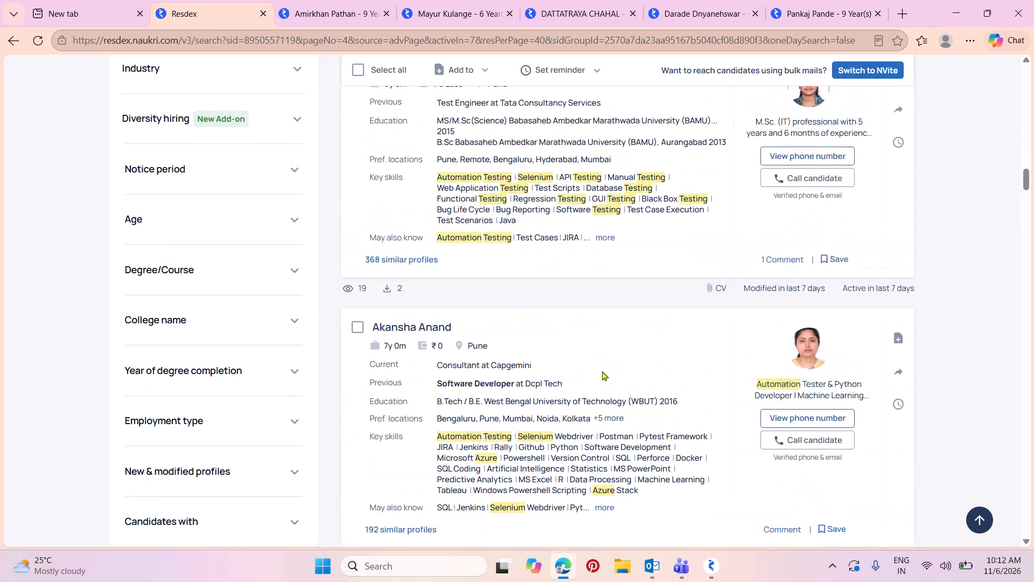
scroll(602, 371, "up", 2)
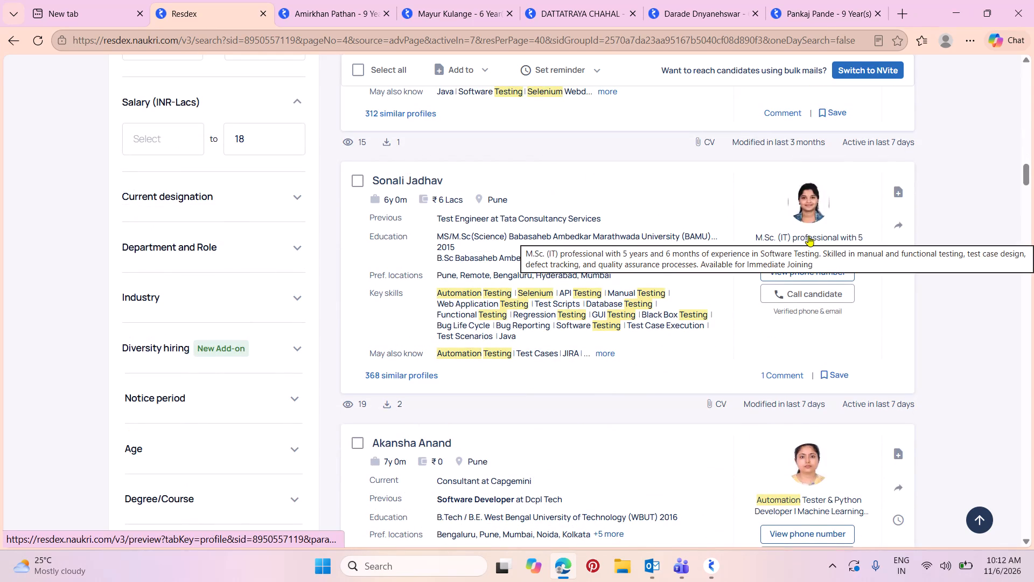
scroll(704, 327, "down", 10)
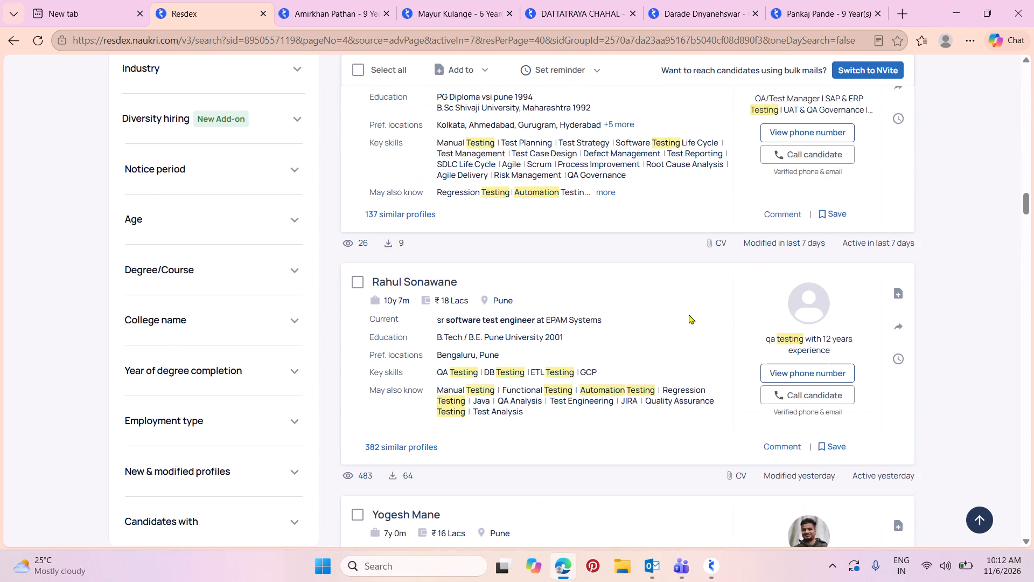
scroll(689, 314, "down", 9)
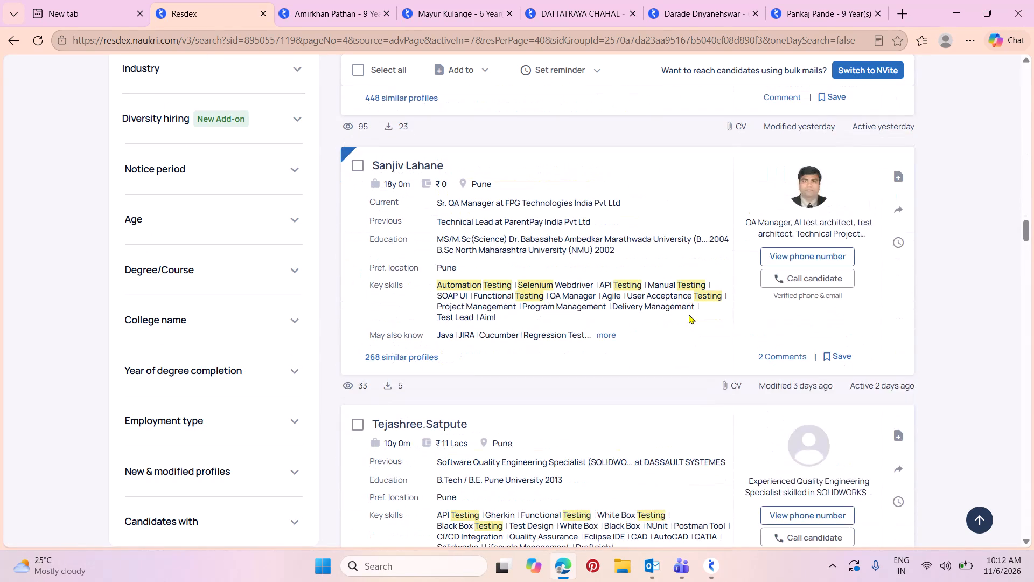
scroll(689, 314, "down", 3)
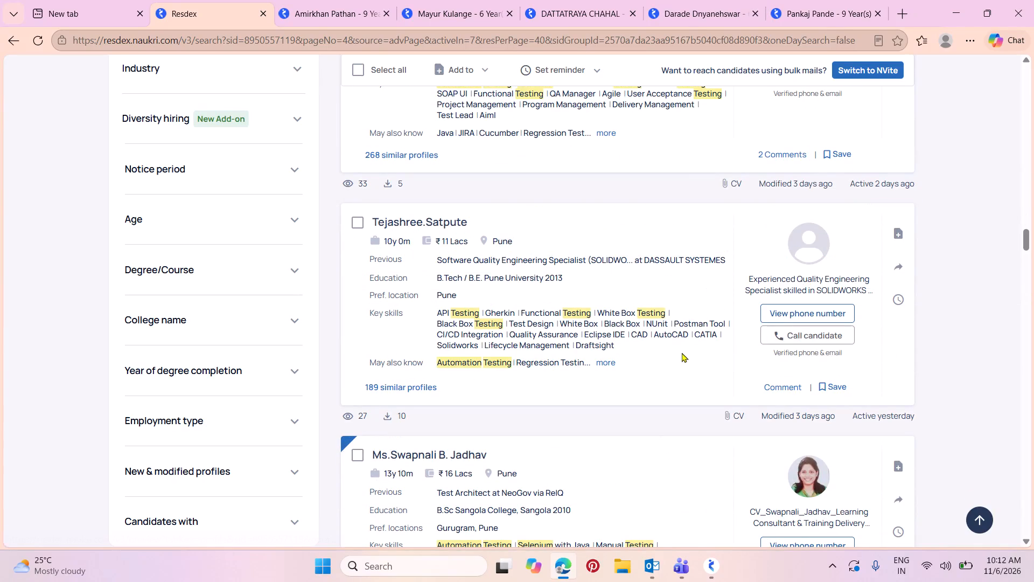
left_click(446, 228)
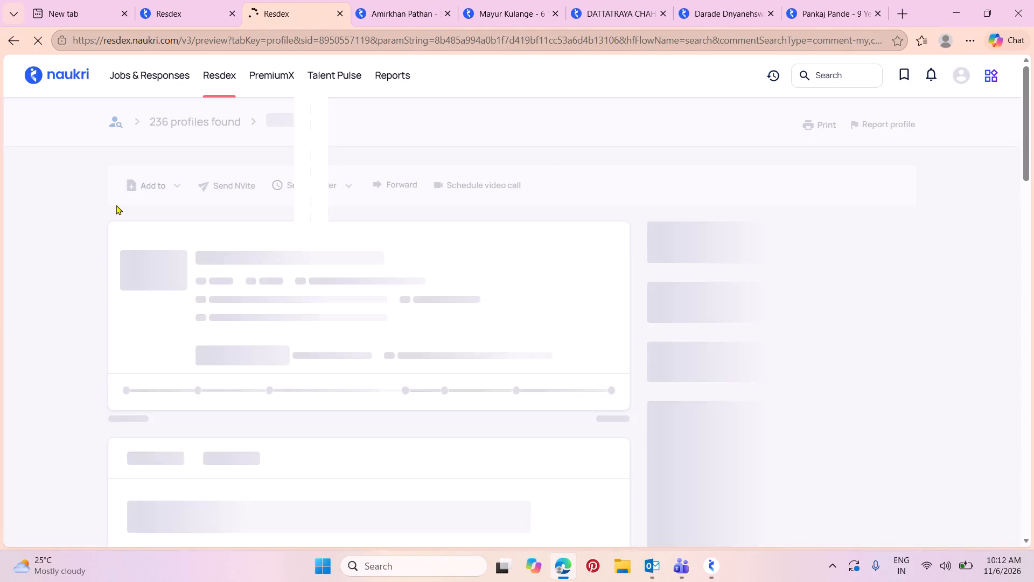
Review the specialist's work experience and attached CV, download the CV, and close the profile.
scroll(116, 205, "down", 16)
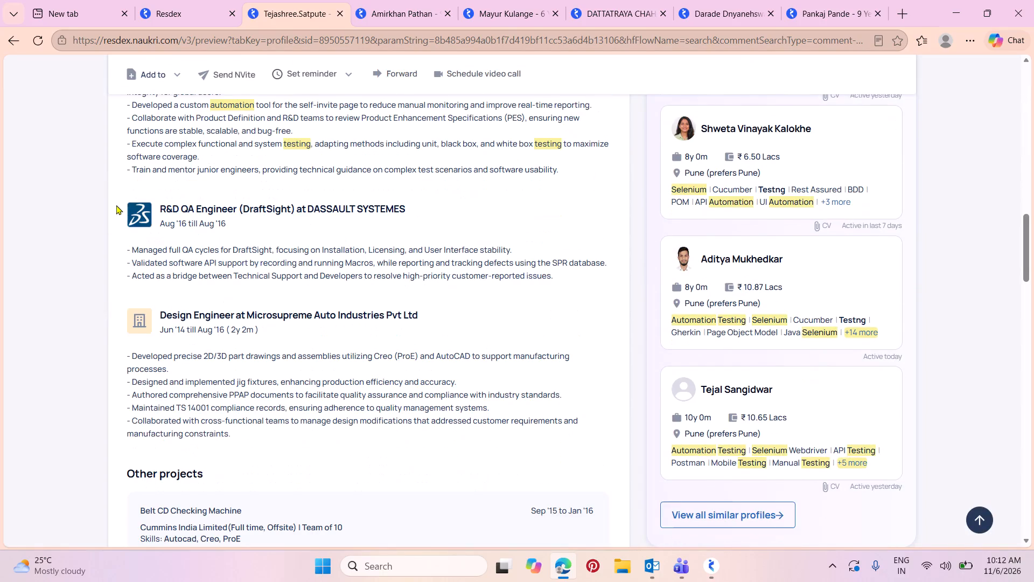
scroll(116, 205, "down", 20)
scroll(116, 205, "down", 3)
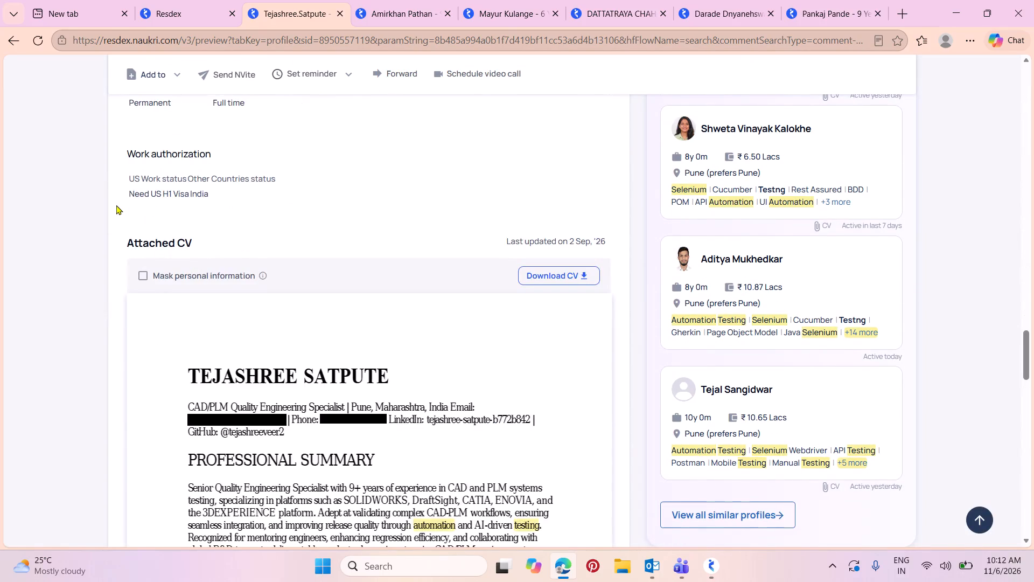
scroll(116, 205, "down", 3)
scroll(603, 295, "up", 2)
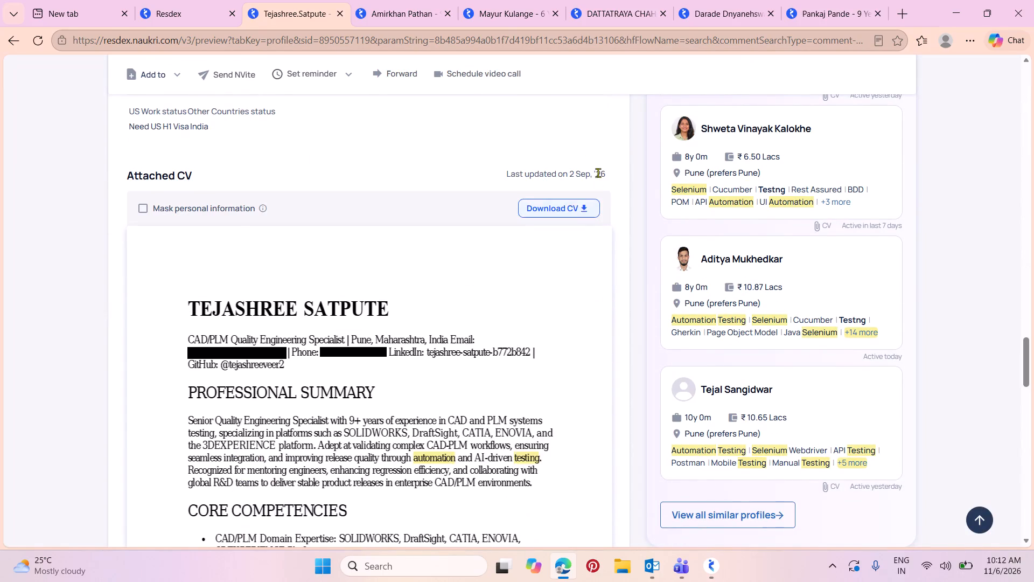
left_click(579, 207)
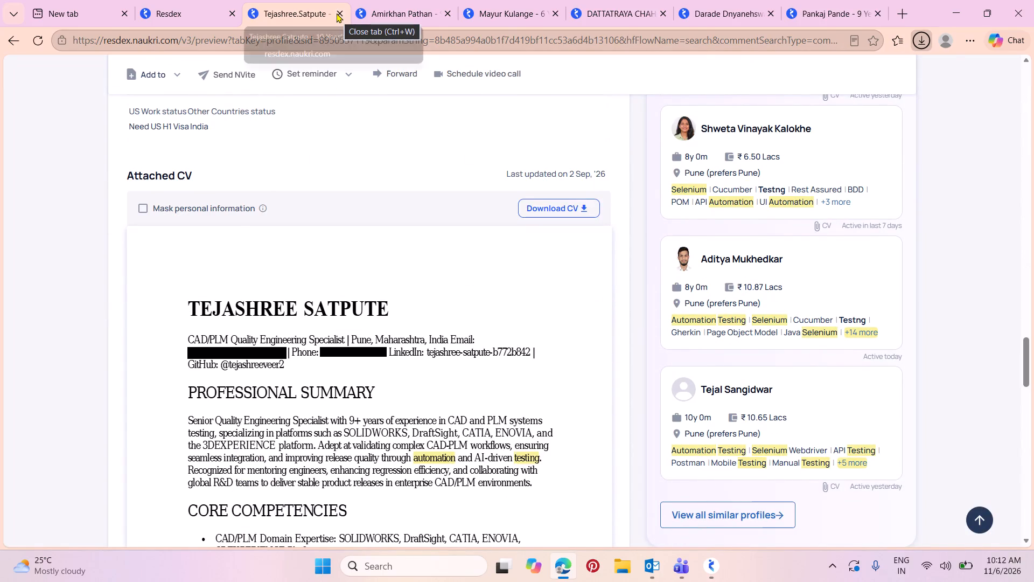
left_click(337, 13)
Examine the following page 4 candidate cards, from the former NeoGov Test Architect to the CitiusTech Quality Assurance Lead, for experience, salary and automation skills.
scroll(658, 391, "down", 4)
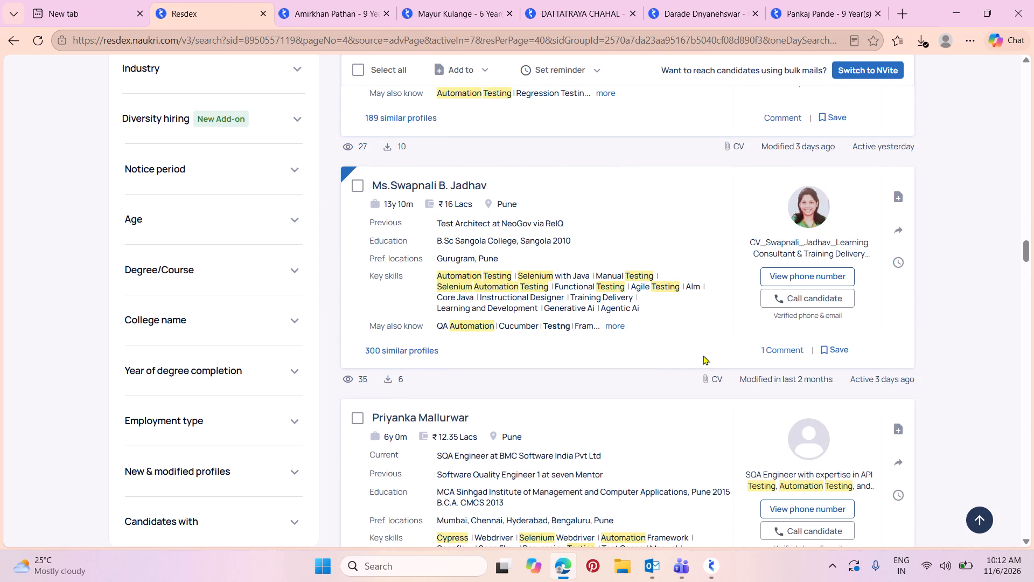
scroll(703, 355, "down", 2)
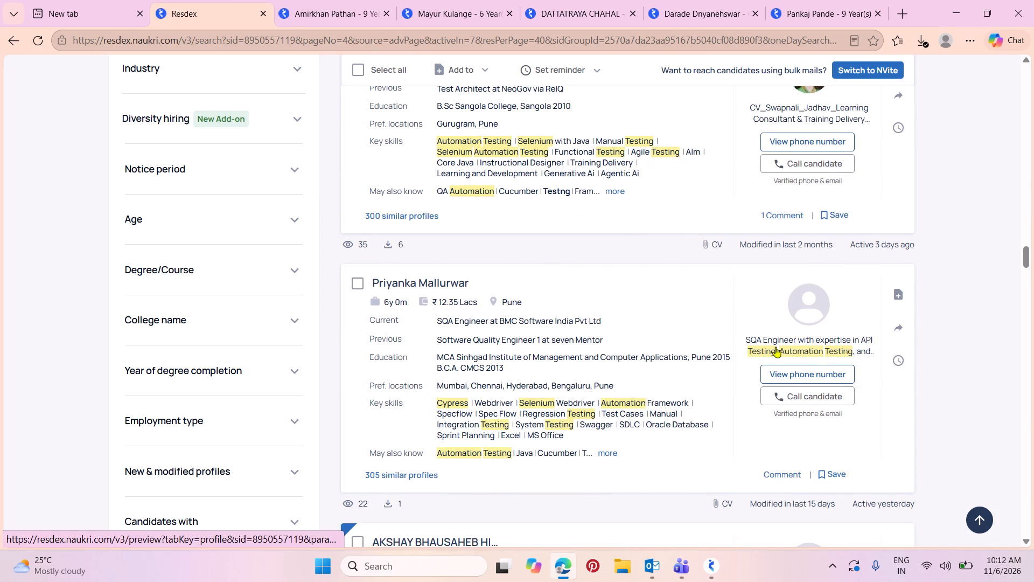
scroll(672, 334, "down", 11)
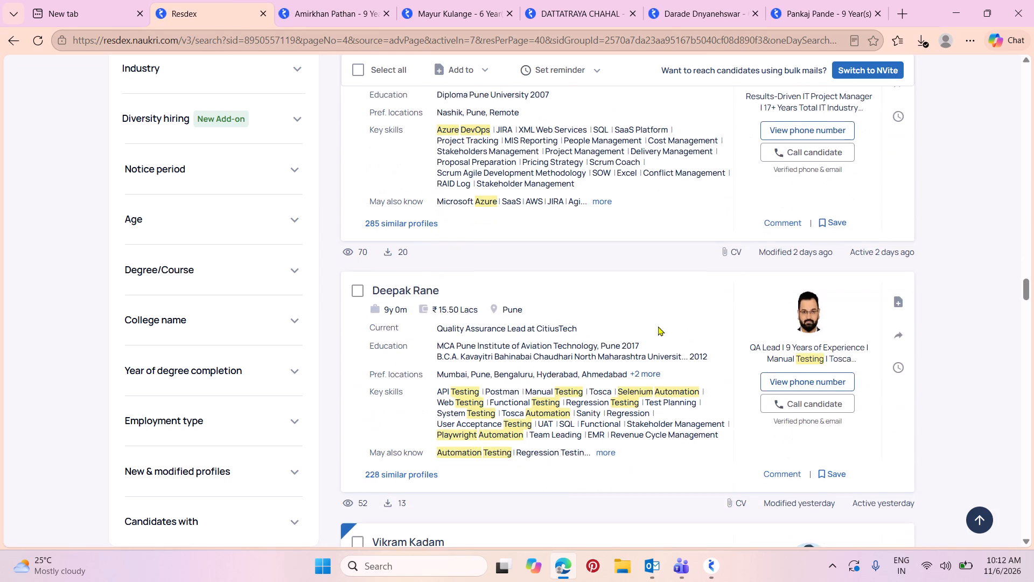
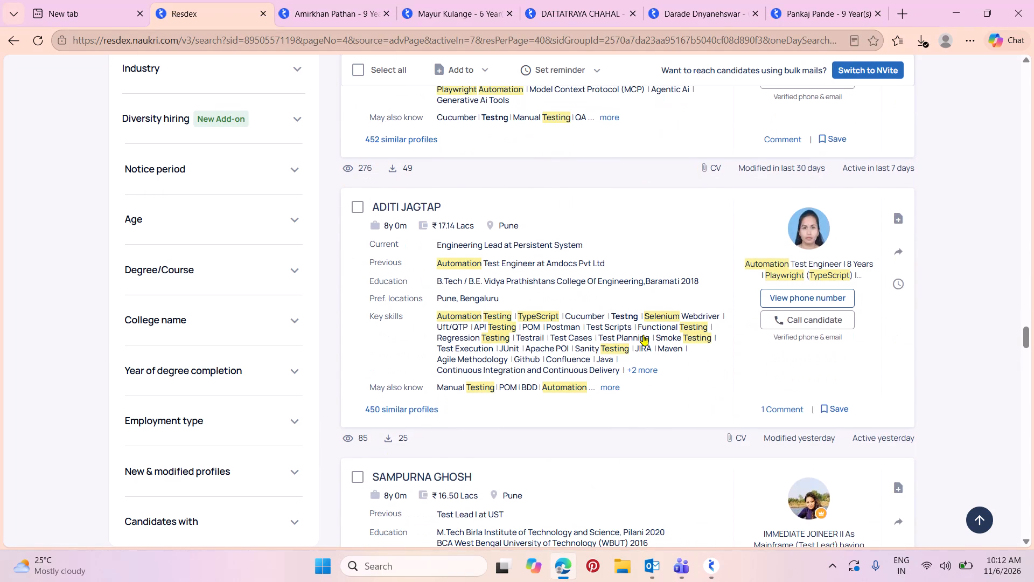
Examine the next page 4 candidate cards, from the Persistent System Engineering Lead to the LTIMINDTREE Specialist Quality Assurance Engineer, for experience, salary and automation skills.
scroll(643, 335, "down", 6)
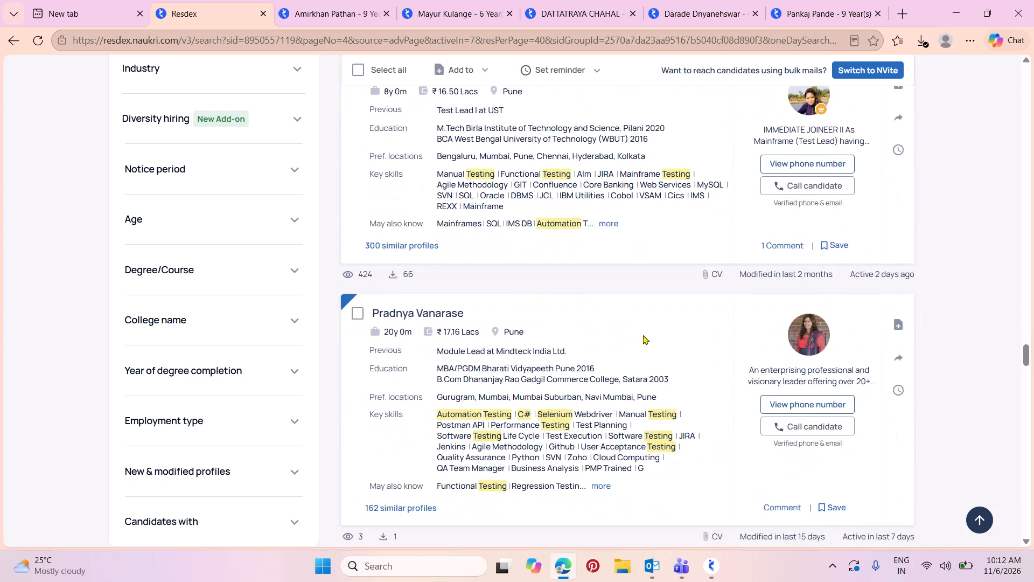
scroll(643, 335, "down", 7)
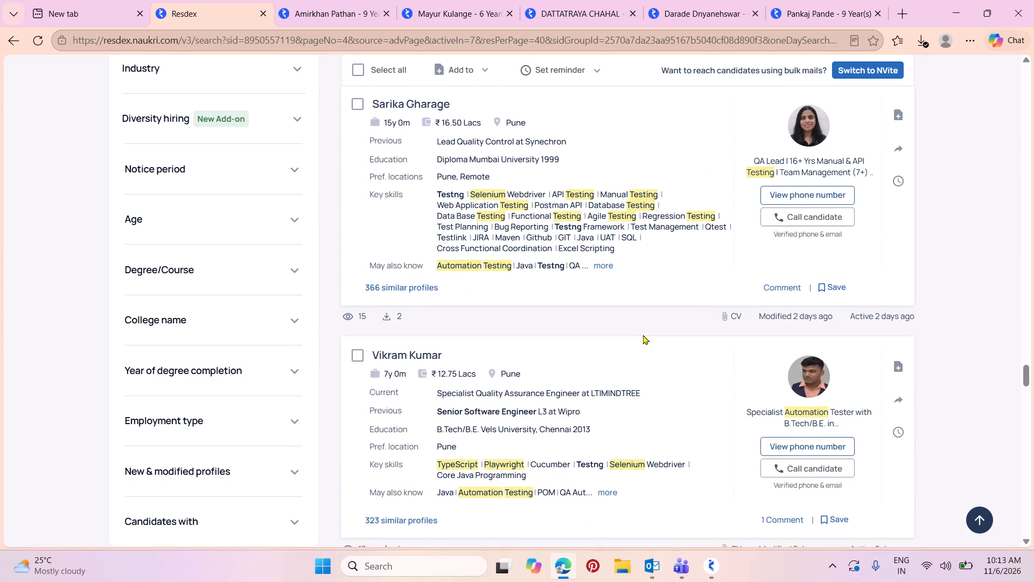
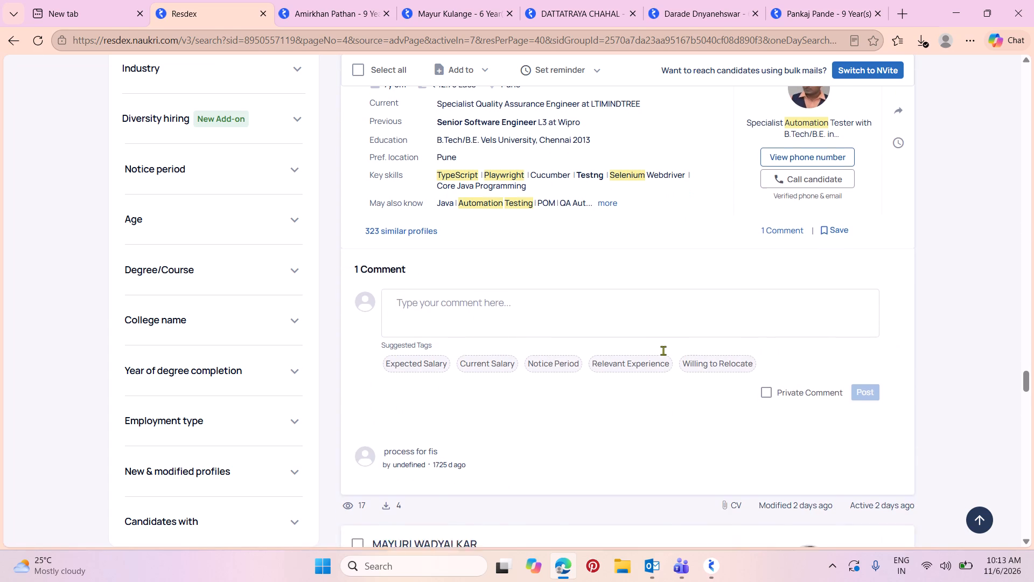
Review the LTIMINDTREE Specialist Quality Assurance Engineer's candidate card again for experience, salary and key skills.
scroll(663, 350, "up", 3)
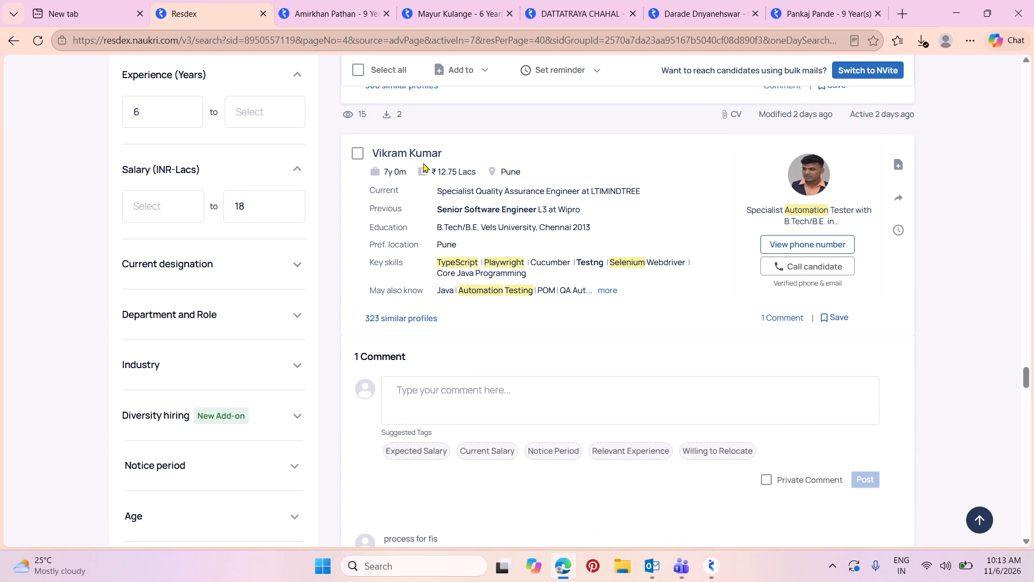
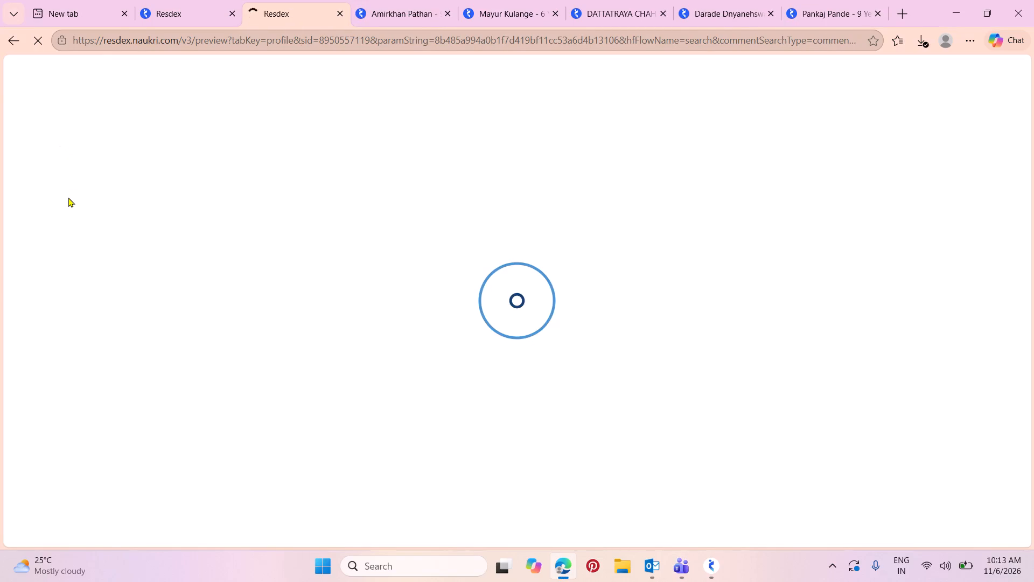
Examine the LTIMINDTREE Specialist Quality Assurance Engineer's full profile, from key skills and IT skills through personal details to the attached CV.
scroll(68, 197, "down", 4)
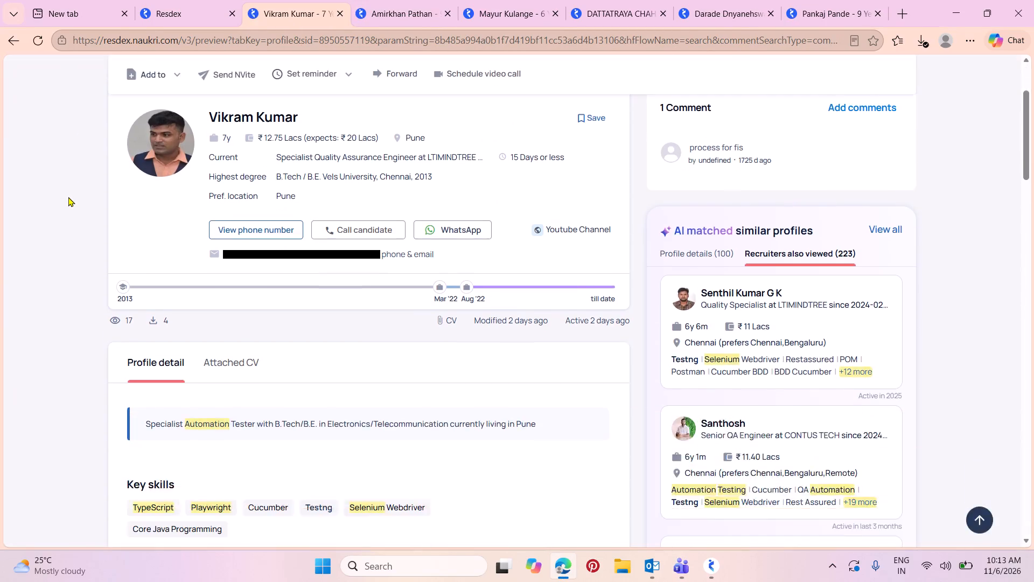
scroll(68, 197, "down", 18)
scroll(68, 196, "up", 1)
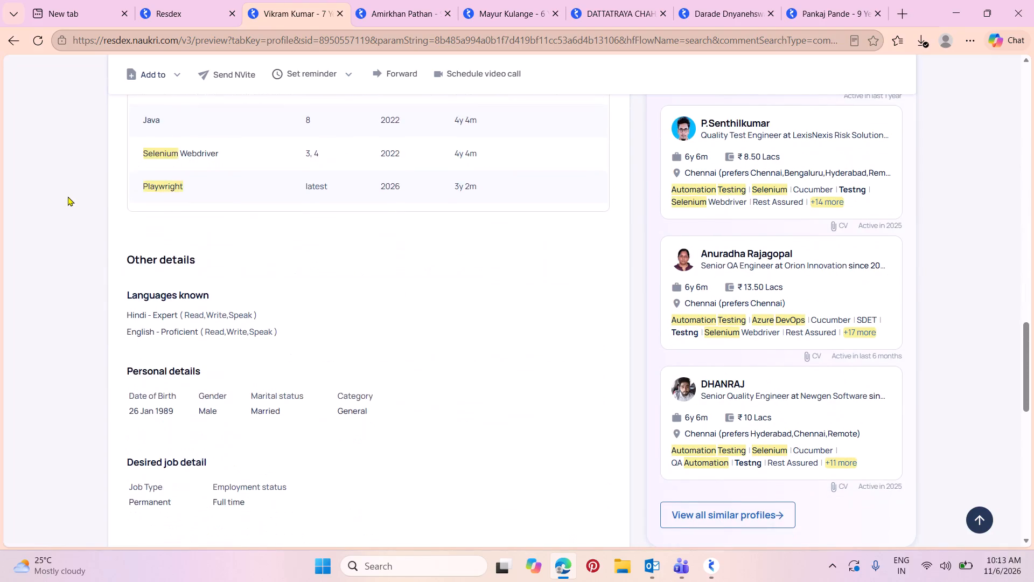
scroll(68, 196, "down", 7)
Select the candidate's name, job title and contact details in the heading of the attached CV.
left_click_drag(274, 264, 279, 264)
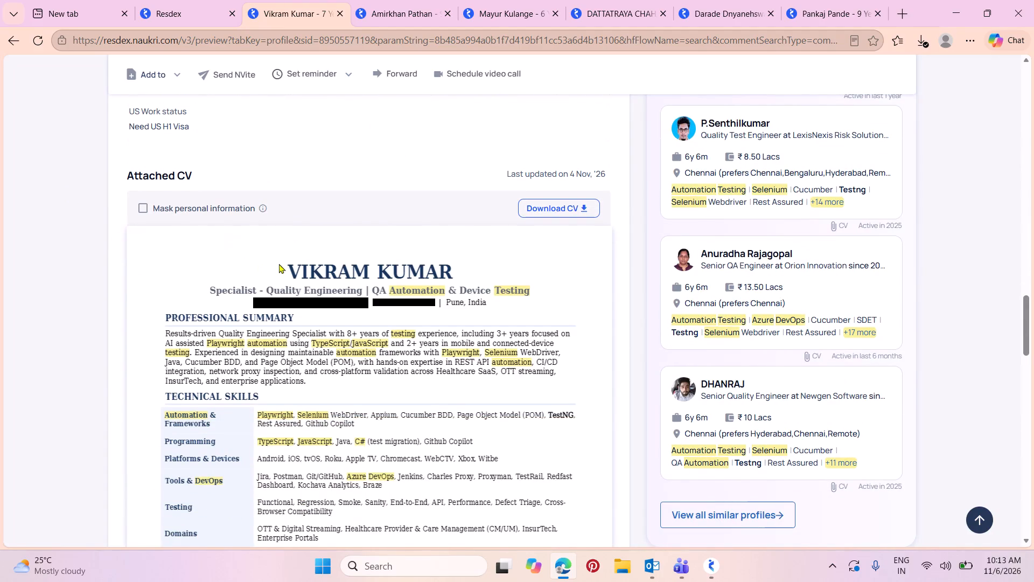
left_click_drag(279, 264, 455, 297)
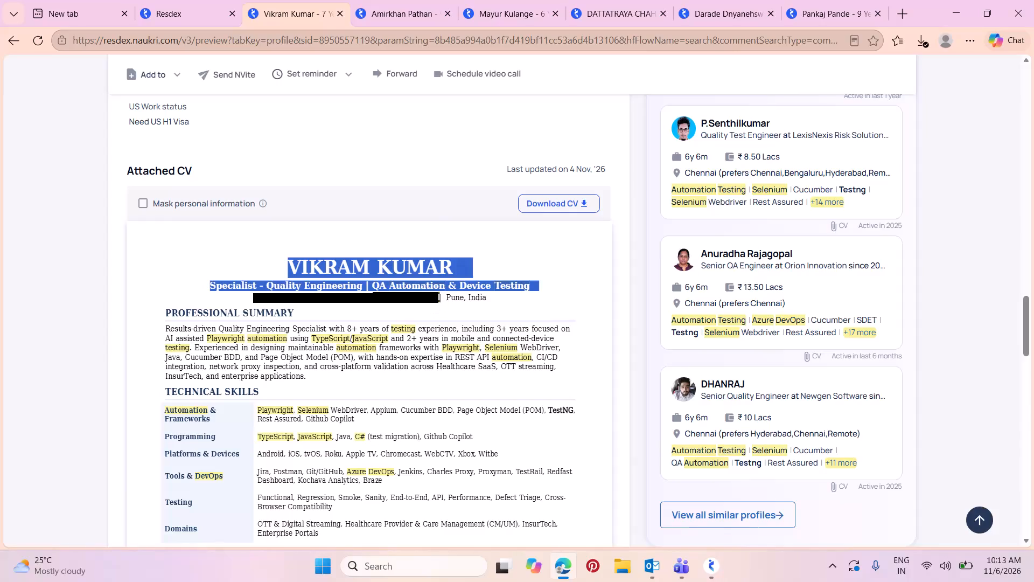
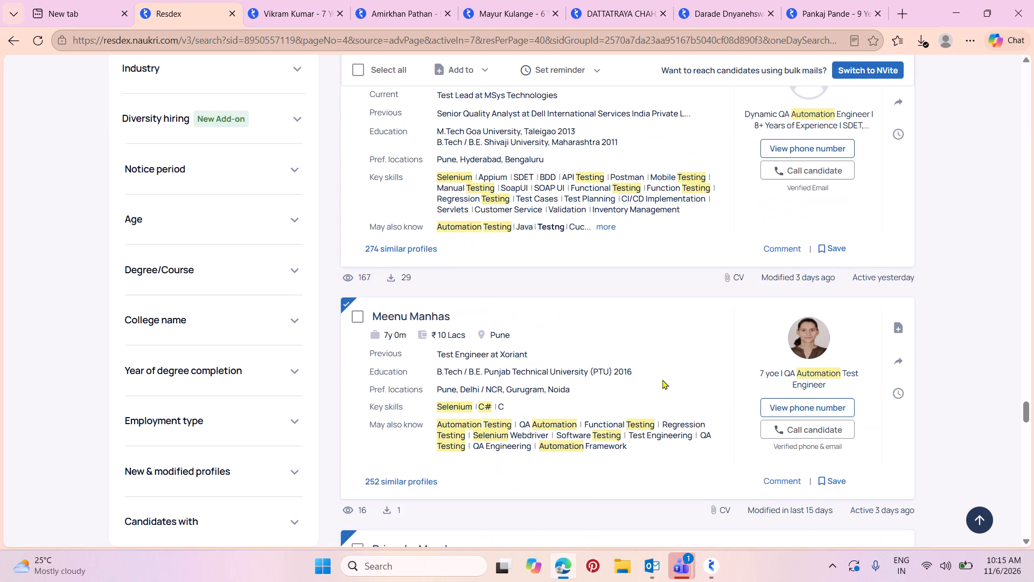
Examine the remaining page 4 candidate cards, from the former Xoriant Test Engineer to the Capgemini Project Engineer, for experience, salary and automation skills.
scroll(662, 379, "down", 3)
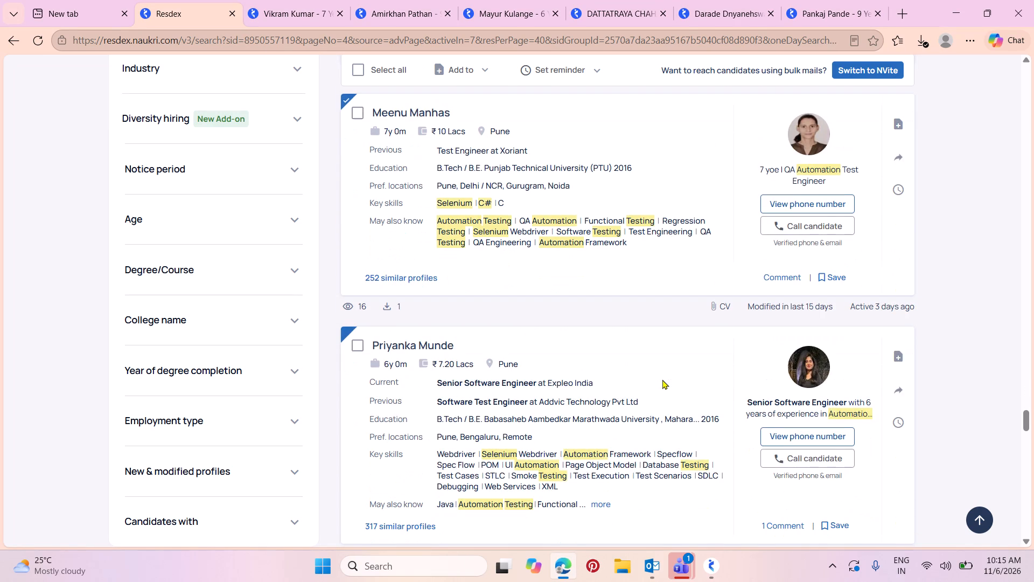
scroll(662, 379, "down", 3)
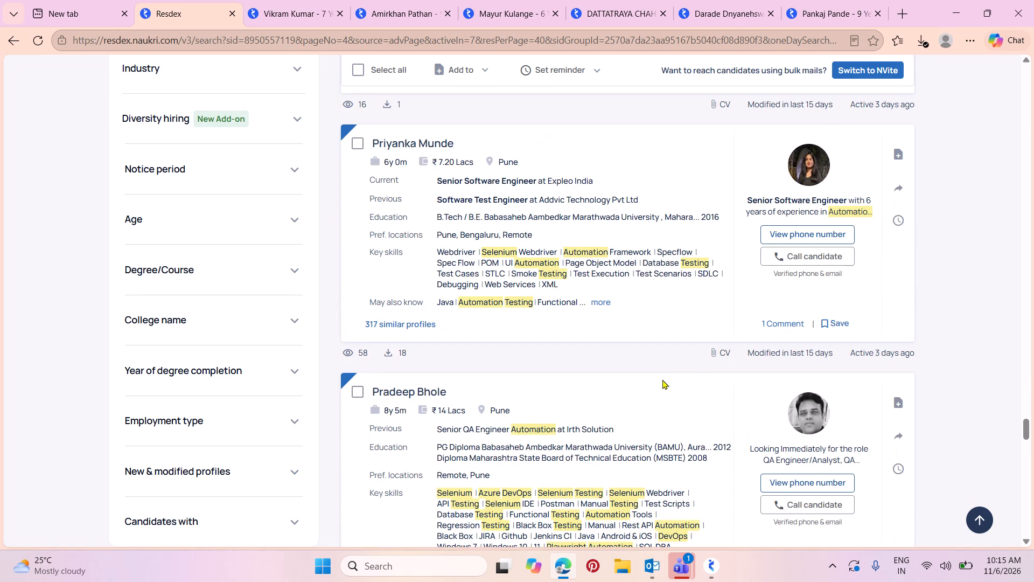
scroll(662, 379, "down", 6)
scroll(662, 379, "up", 1)
scroll(662, 379, "down", 4)
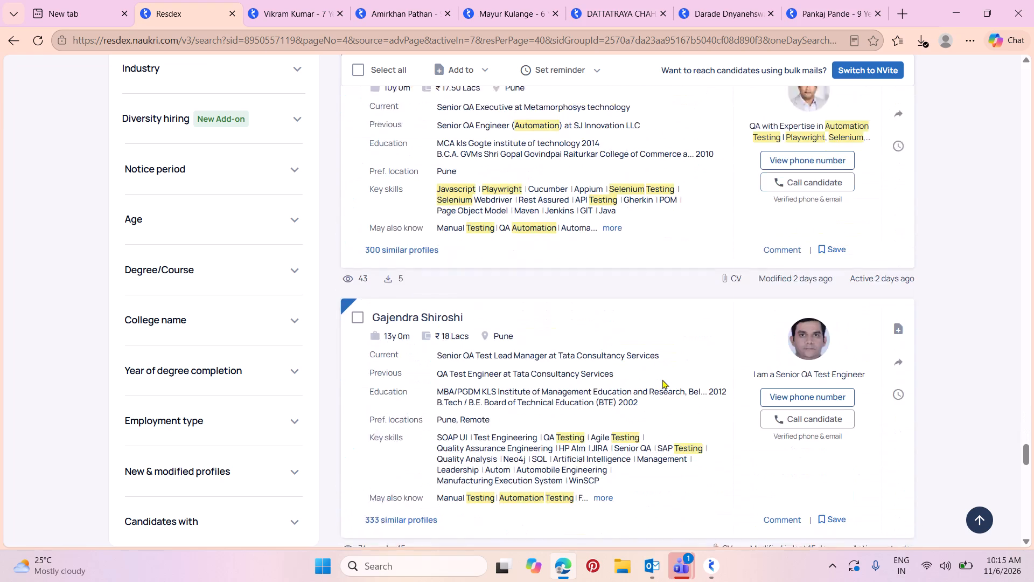
scroll(662, 379, "down", 4)
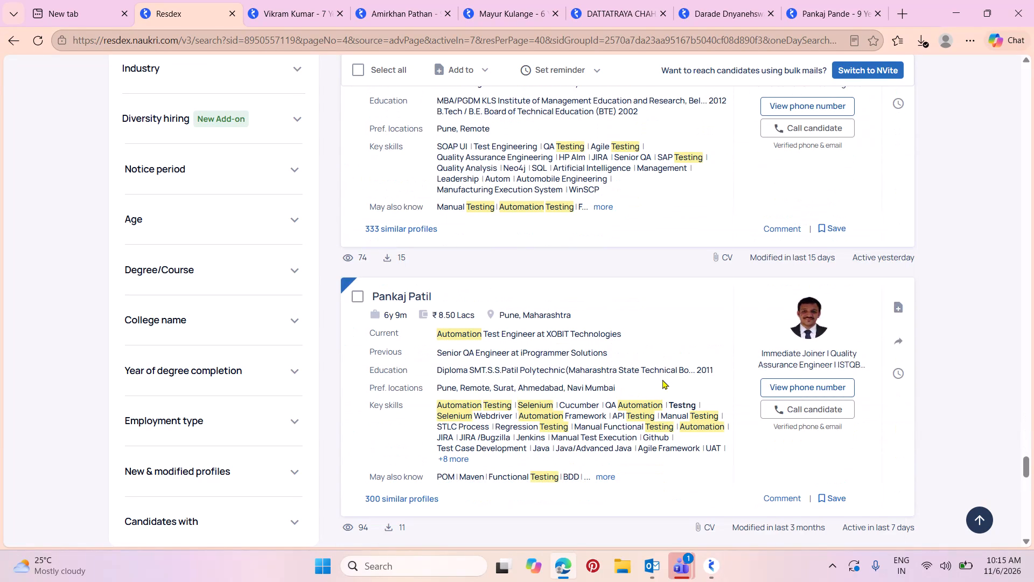
scroll(662, 379, "down", 4)
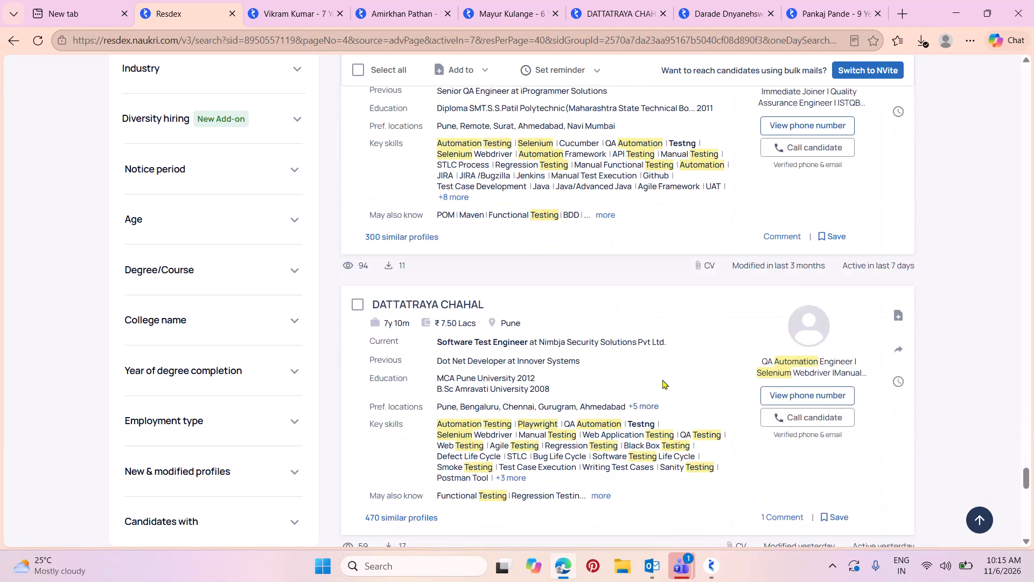
scroll(662, 379, "down", 7)
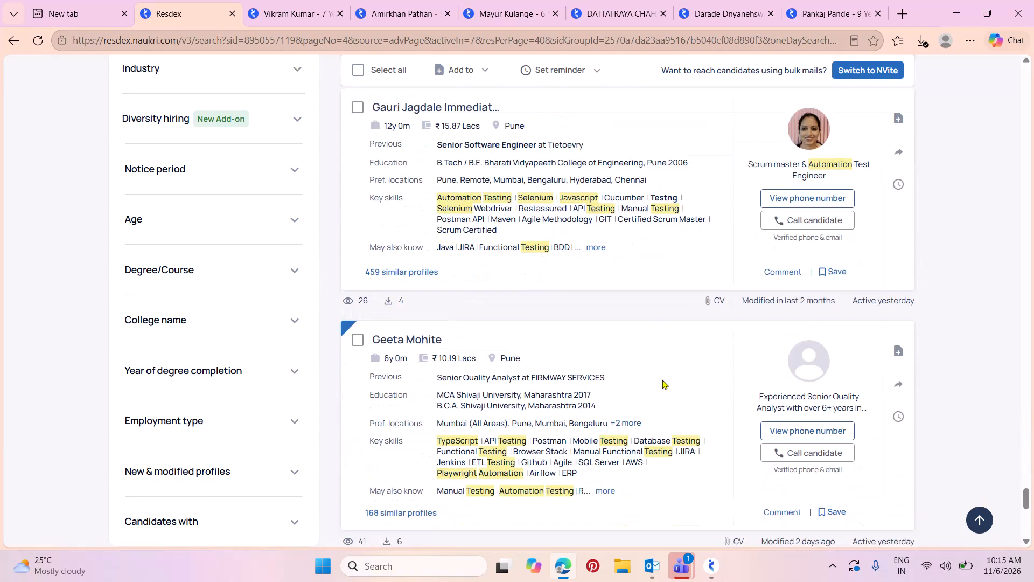
scroll(662, 379, "down", 6)
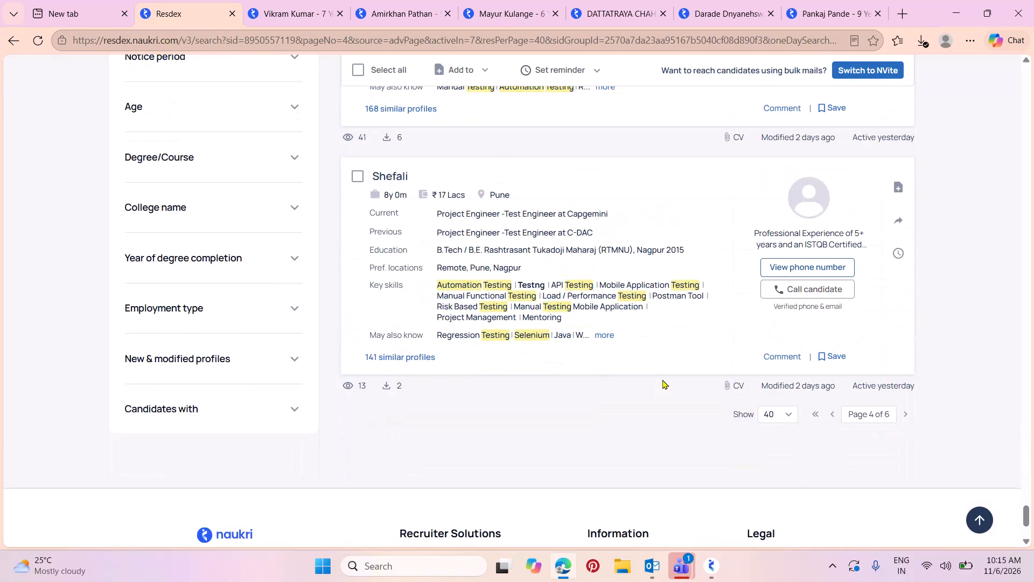
Go to page 5 of the candidate search results.
left_click(910, 411)
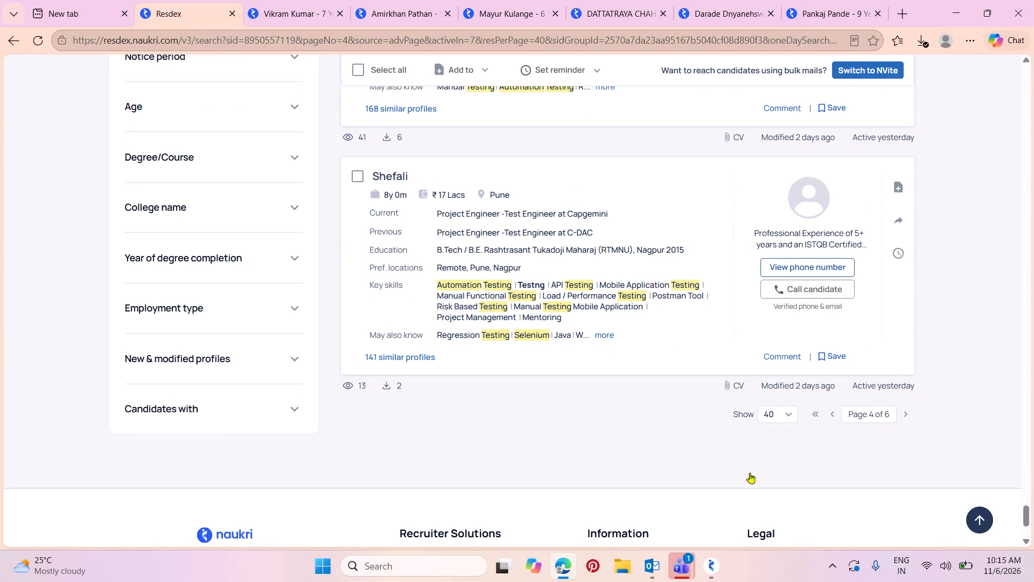
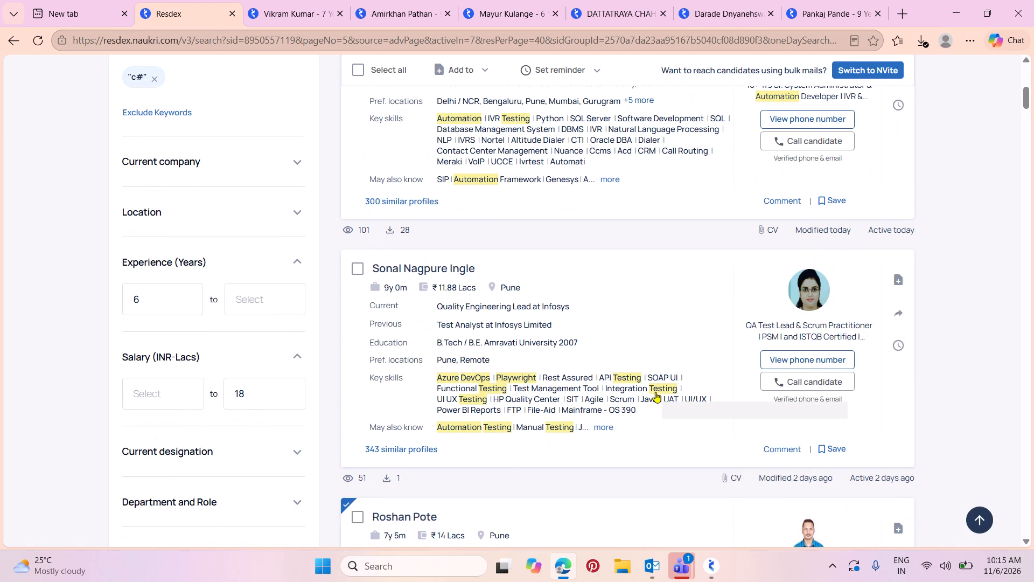
Open and read the recruiter comments on the former Synechron Technologies Software Test Engineer's card in the search results.
scroll(655, 392, "down", 4)
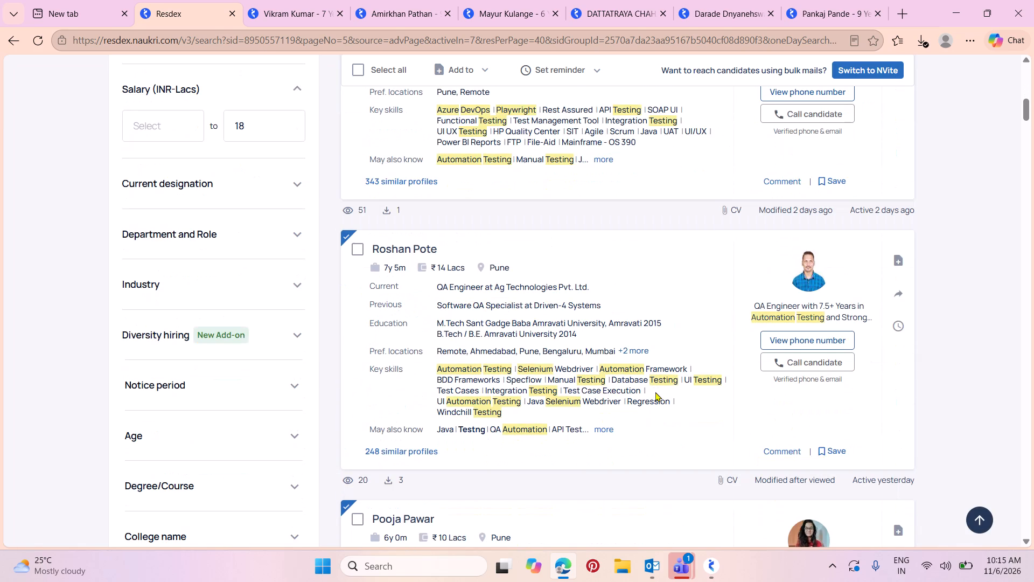
scroll(655, 392, "down", 5)
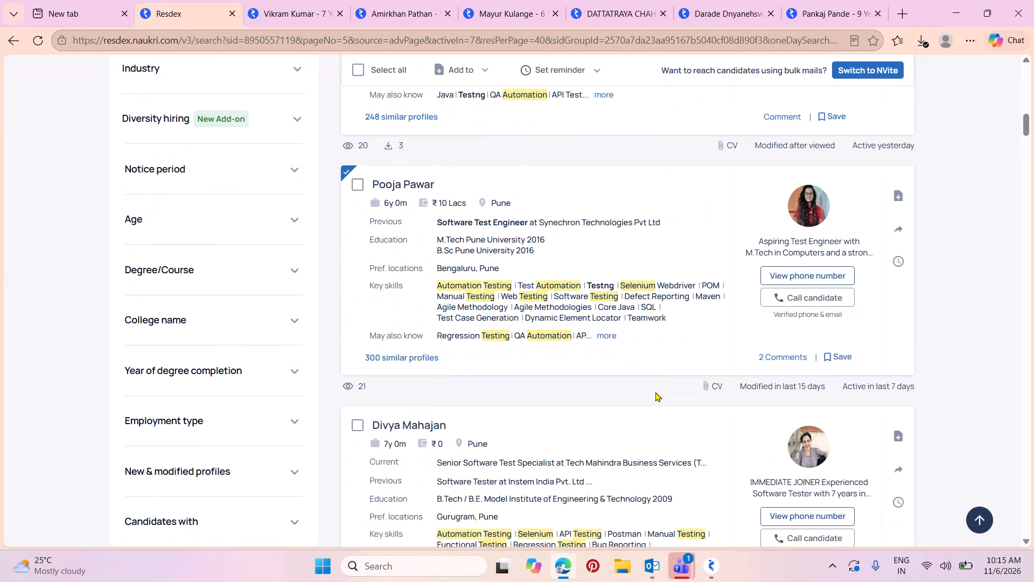
left_click(787, 356)
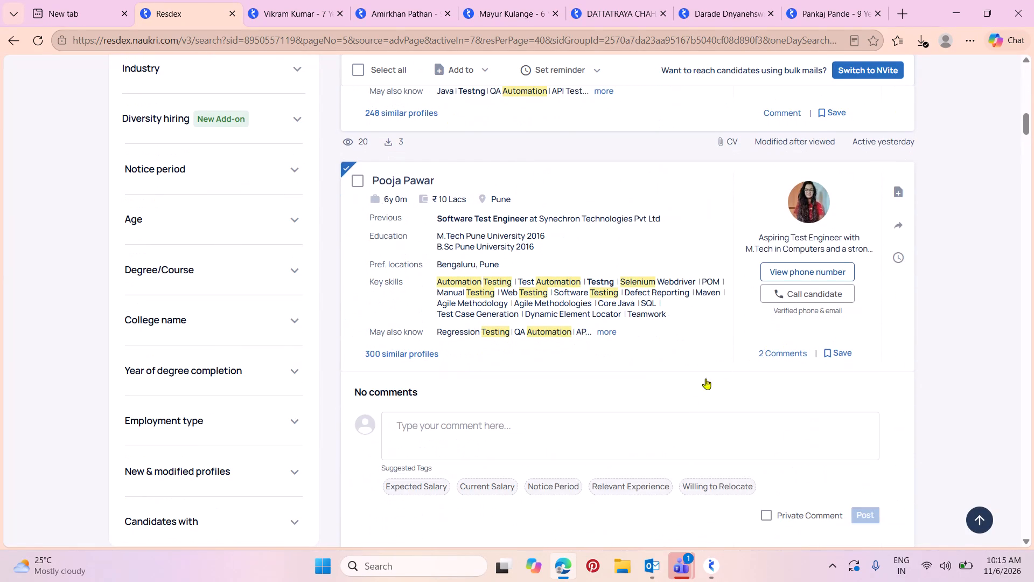
scroll(689, 395, "down", 5)
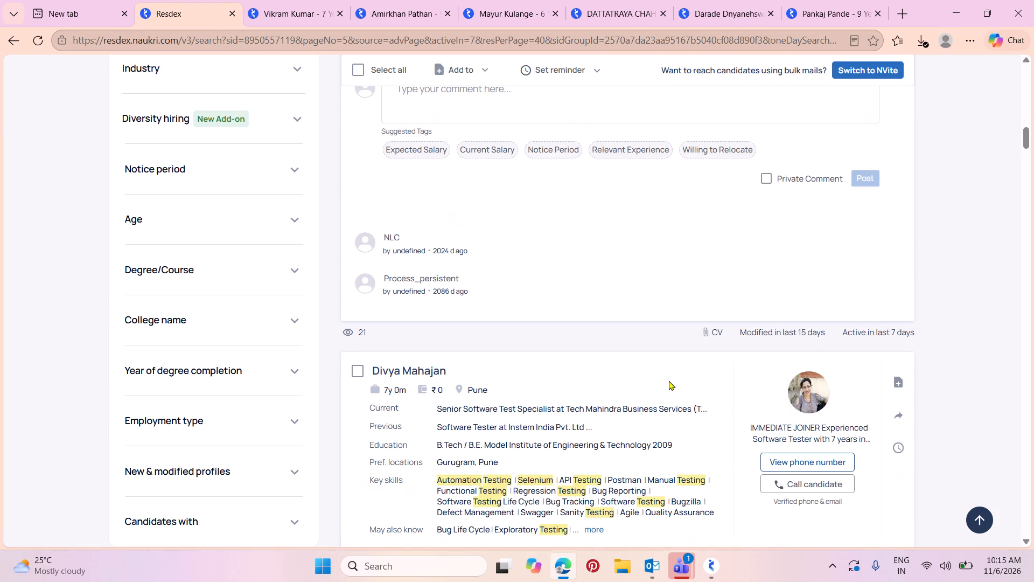
scroll(669, 380, "up", 7)
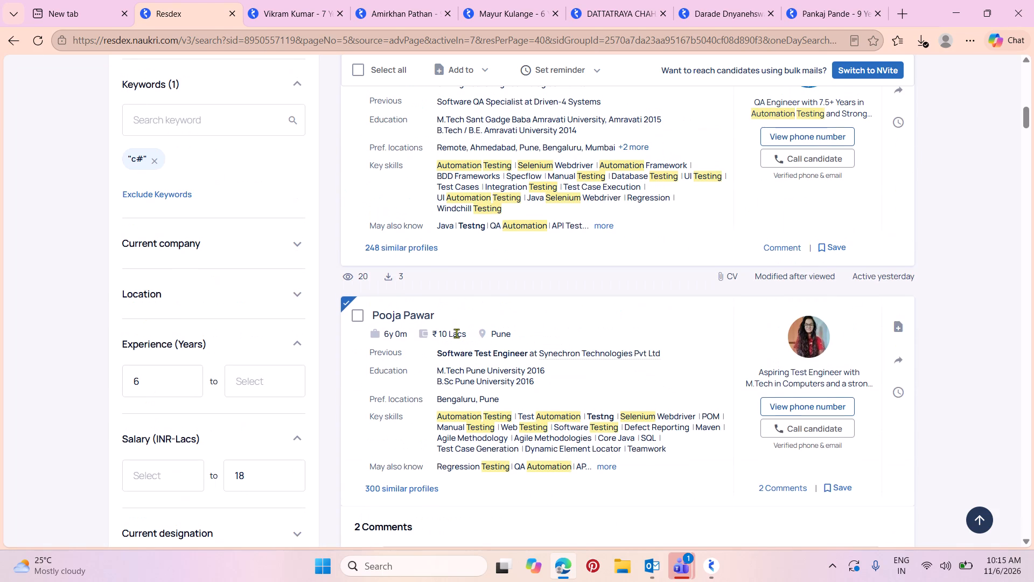
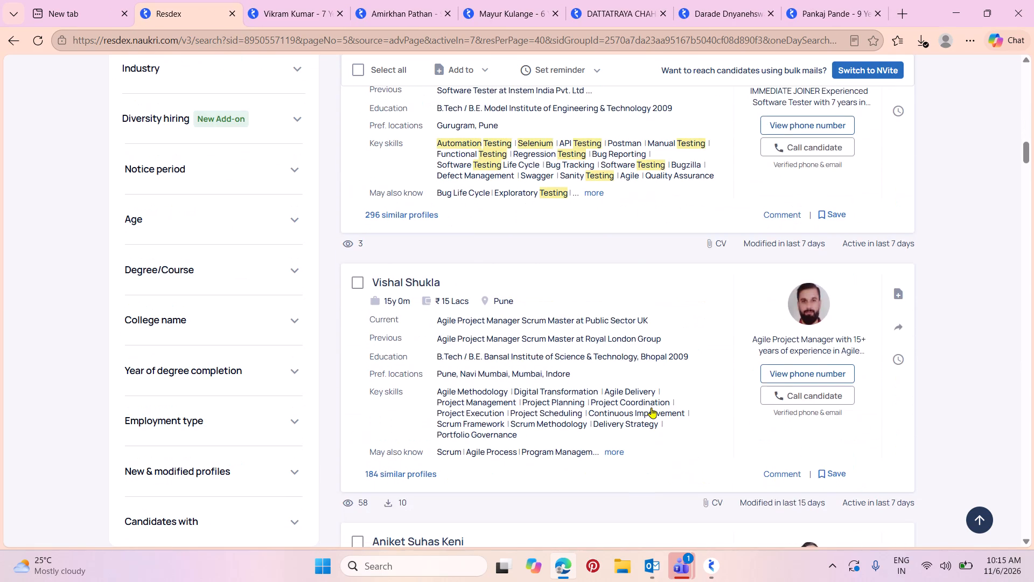
Review the remaining candidate cards on this results page for automation testing, Selenium and Playwright skills, experience and Pune location.
scroll(651, 407, "down", 9)
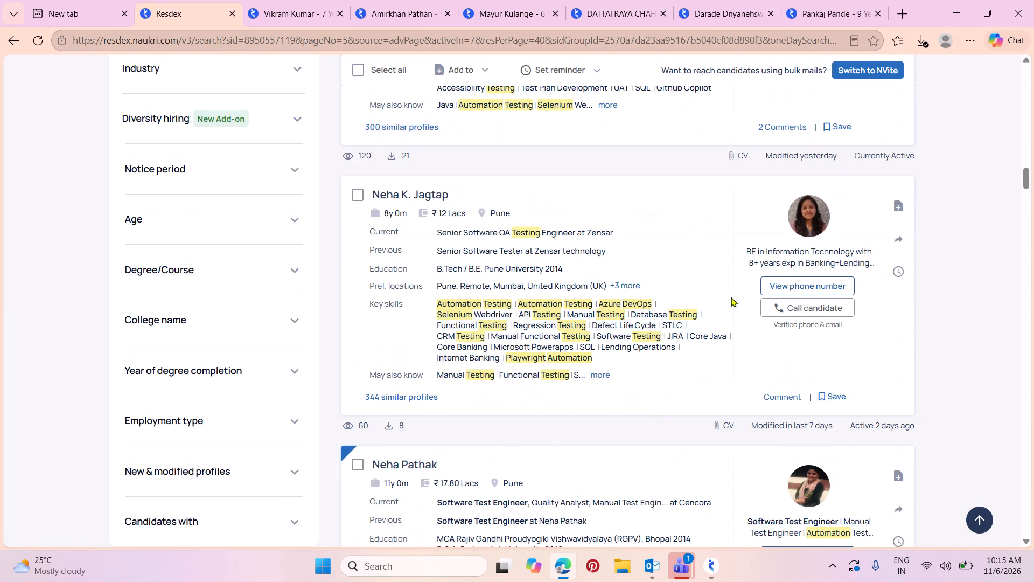
scroll(693, 428, "down", 4)
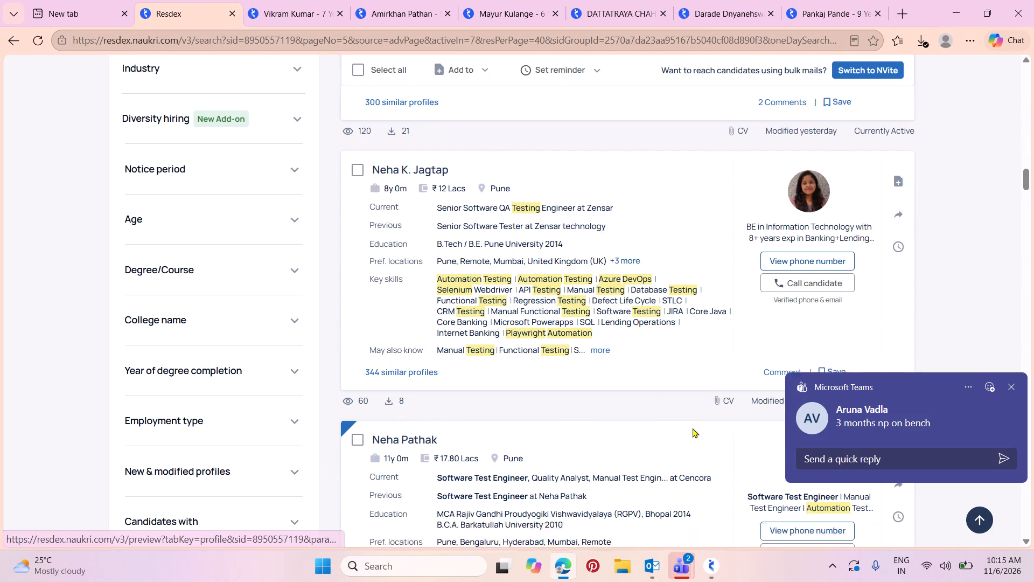
scroll(688, 424, "down", 1)
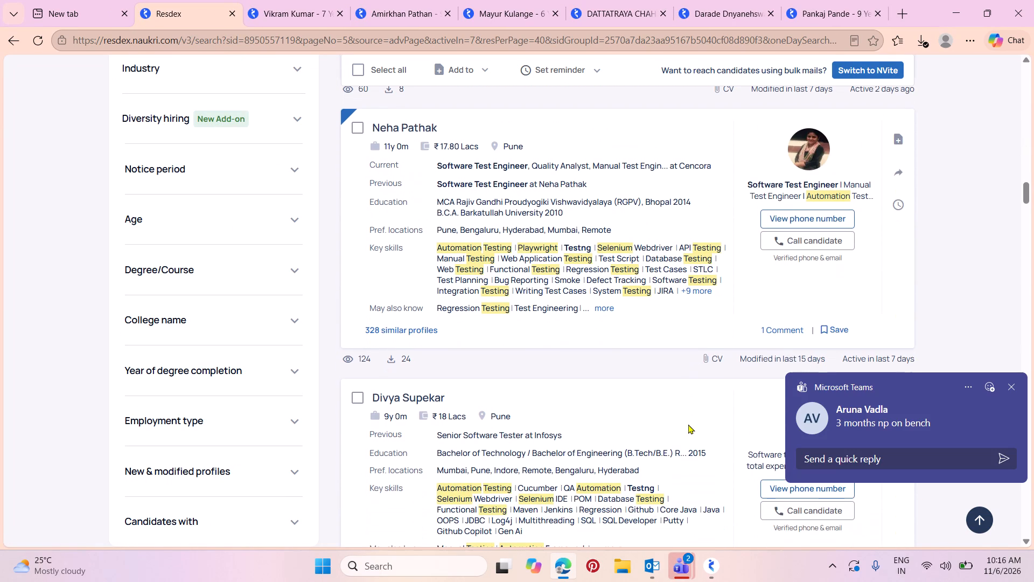
scroll(688, 424, "down", 11)
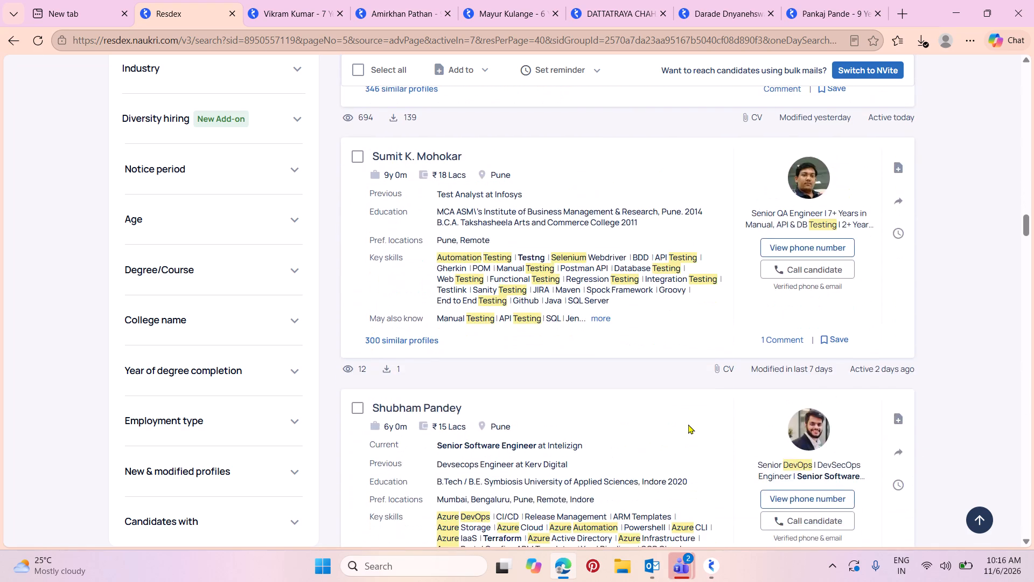
scroll(688, 424, "down", 11)
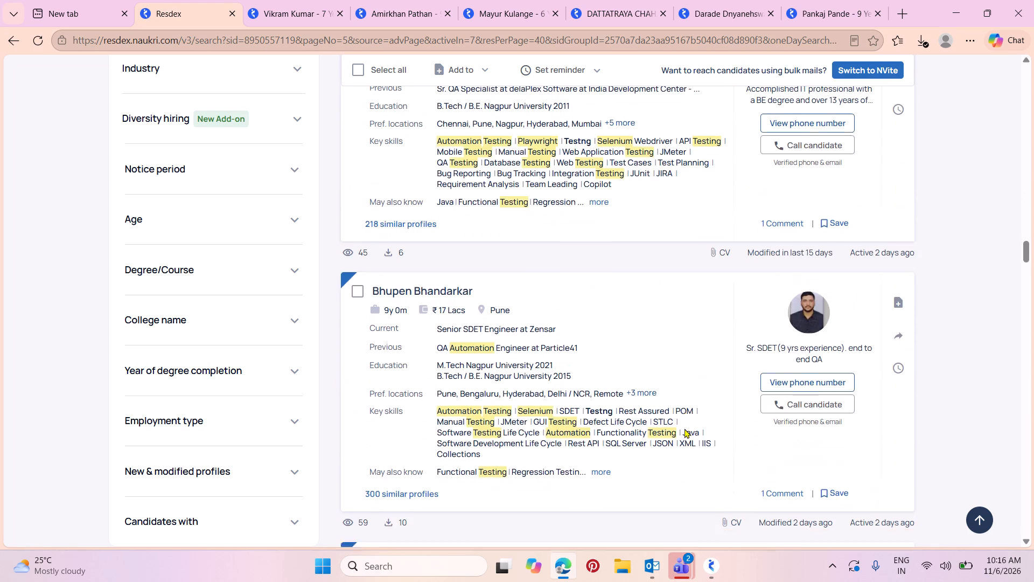
scroll(684, 428, "down", 5)
Return to the open profile of the Quality Engineering, QA Automation and Device Testing specialist to view the attached CV.
left_click(282, 0)
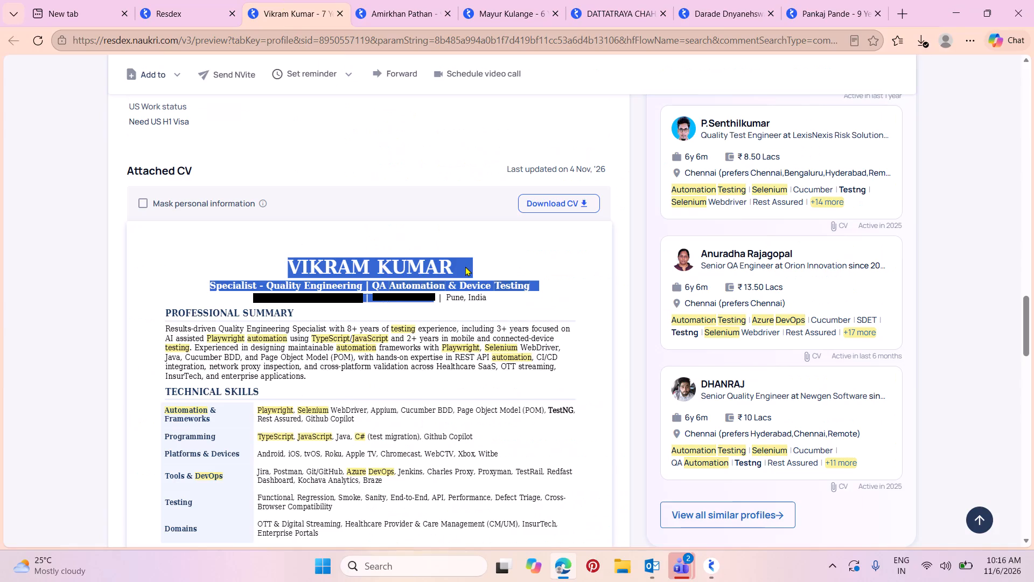
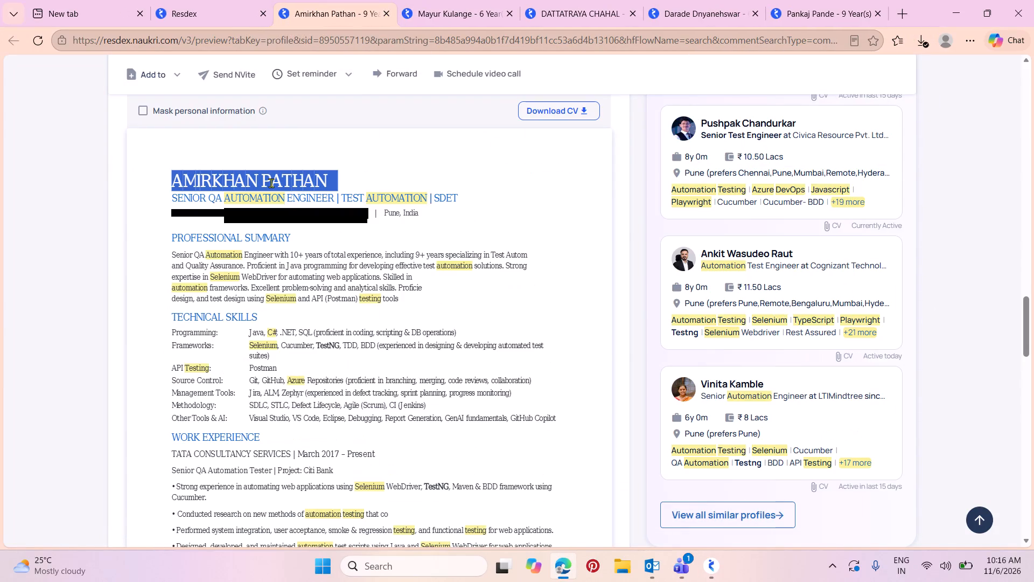
Select the candidate's name, job title and the start of the contact line at the top of the attached CV.
right_click(271, 183)
left_click(181, 176)
left_click(167, 164)
left_click_drag(172, 177, 267, 212)
left_click(296, 166)
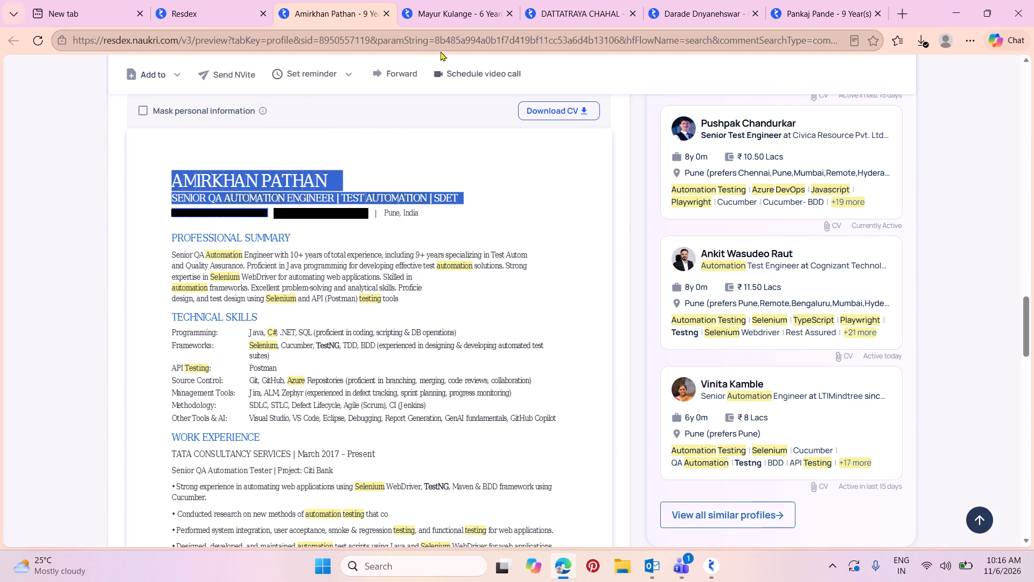
Return to the Resdex search results and review the next candidate cards for automation testing skills and experience.
left_click(435, 0)
left_click(191, 8)
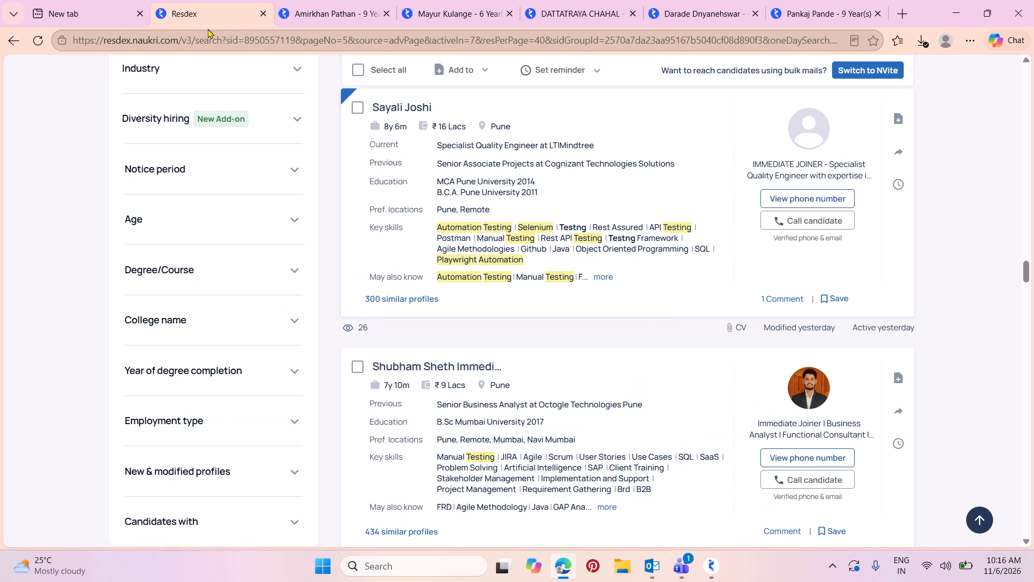
scroll(590, 416, "down", 5)
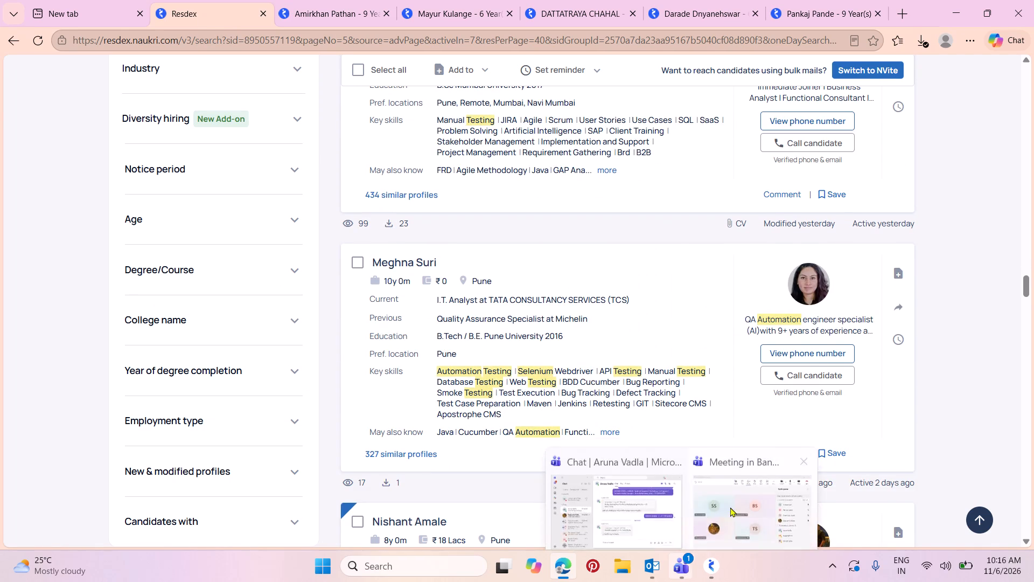
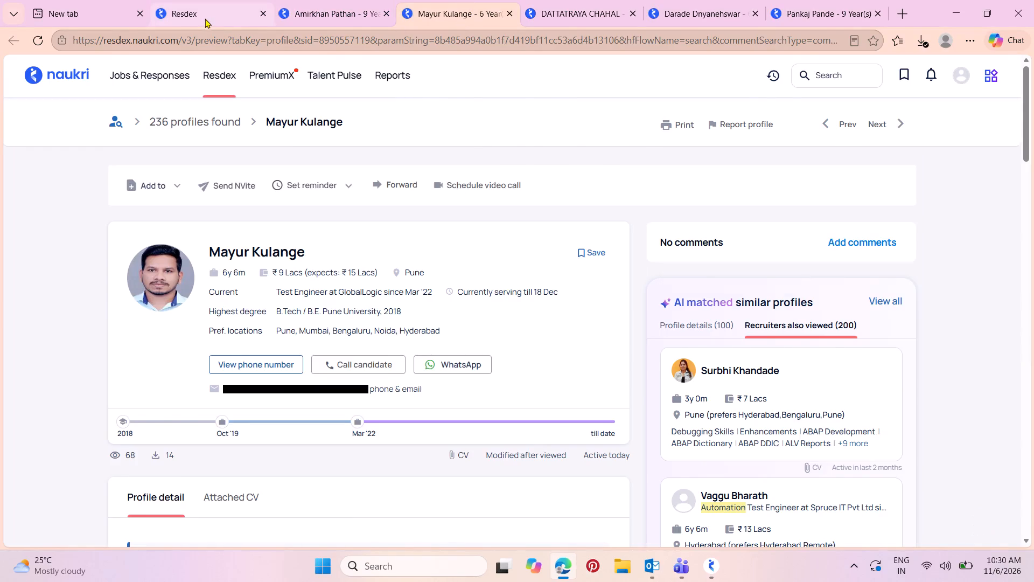
Return to the Resdex search results and examine the next candidate cards for automation testing, Selenium and Playwright skills, experience and Pune location.
left_click(205, 18)
scroll(688, 383, "down", 2)
scroll(666, 442, "down", 5)
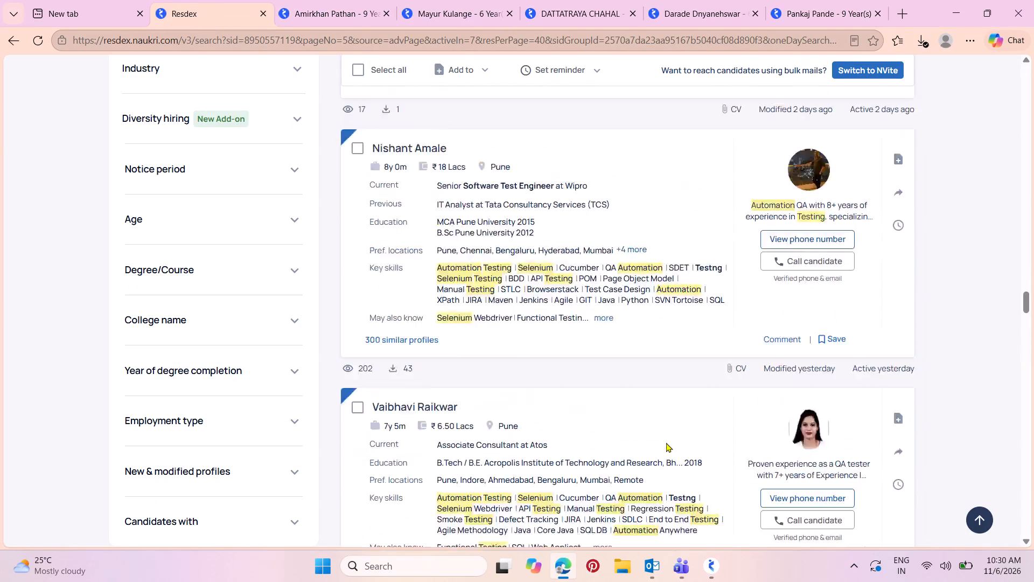
scroll(666, 442, "down", 15)
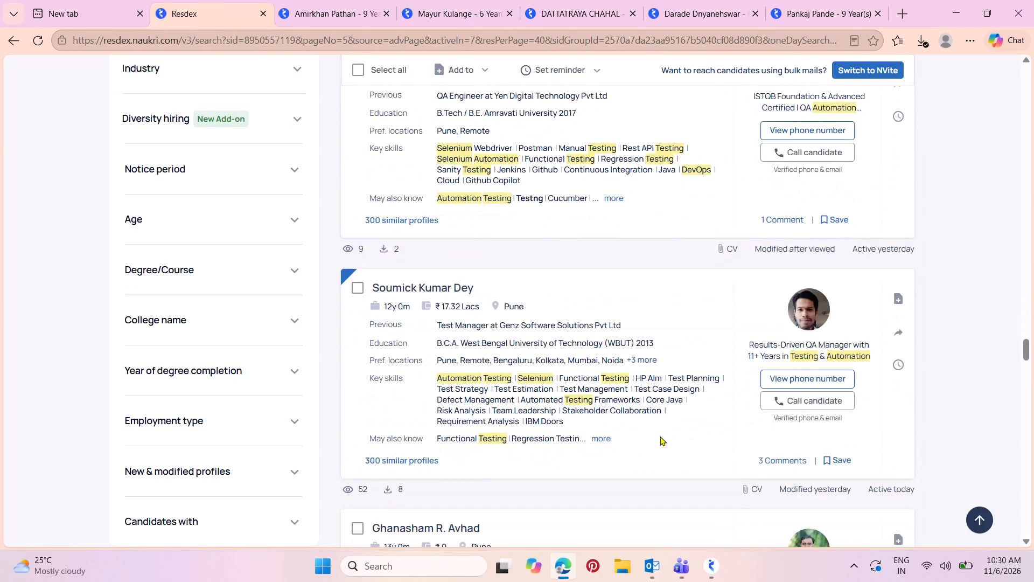
scroll(660, 436, "down", 8)
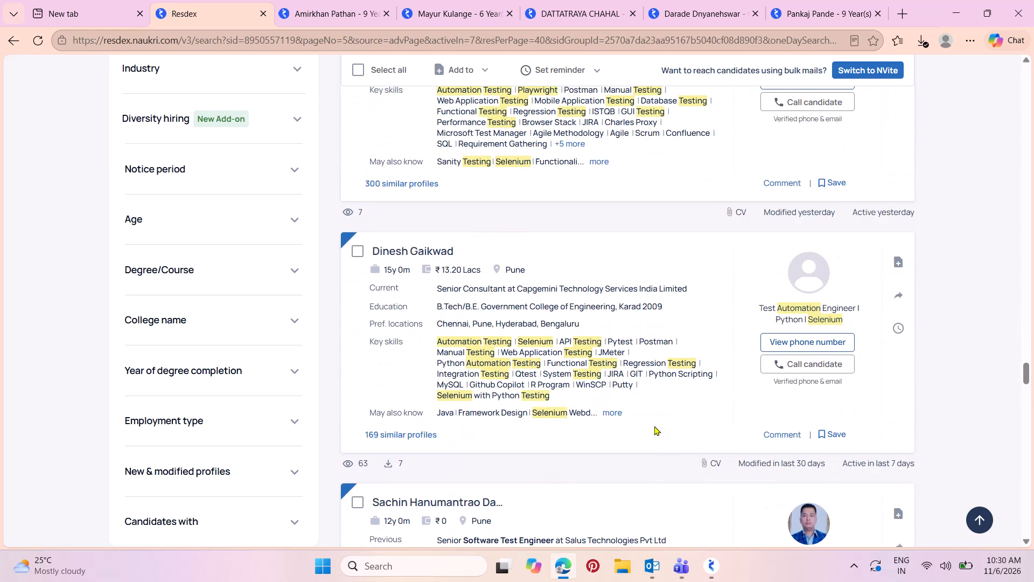
Review the remaining candidate cards on page 5 of the results for automation testing skills, experience and salary.
scroll(654, 424, "down", 3)
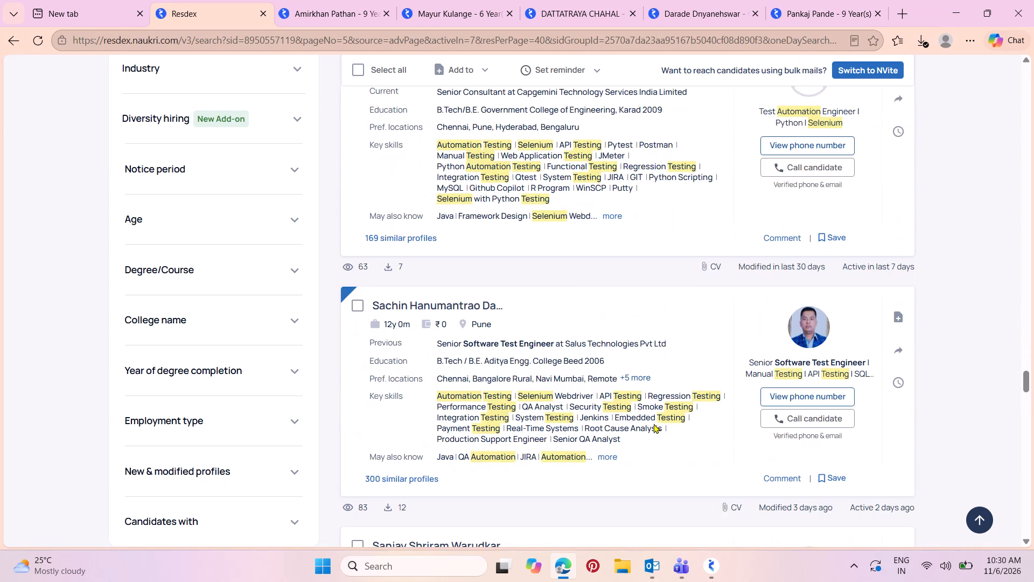
scroll(654, 424, "down", 13)
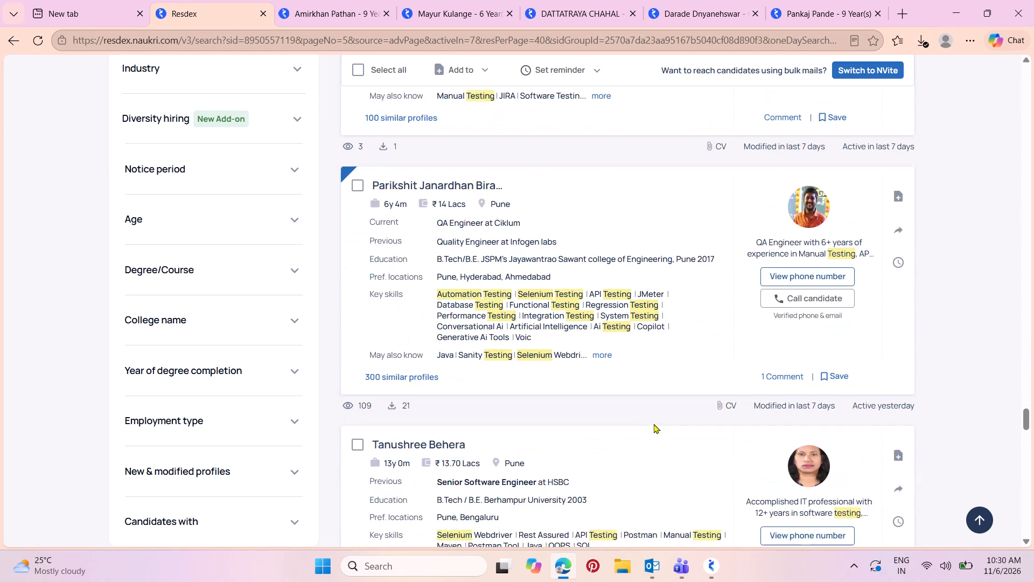
scroll(654, 424, "up", 4)
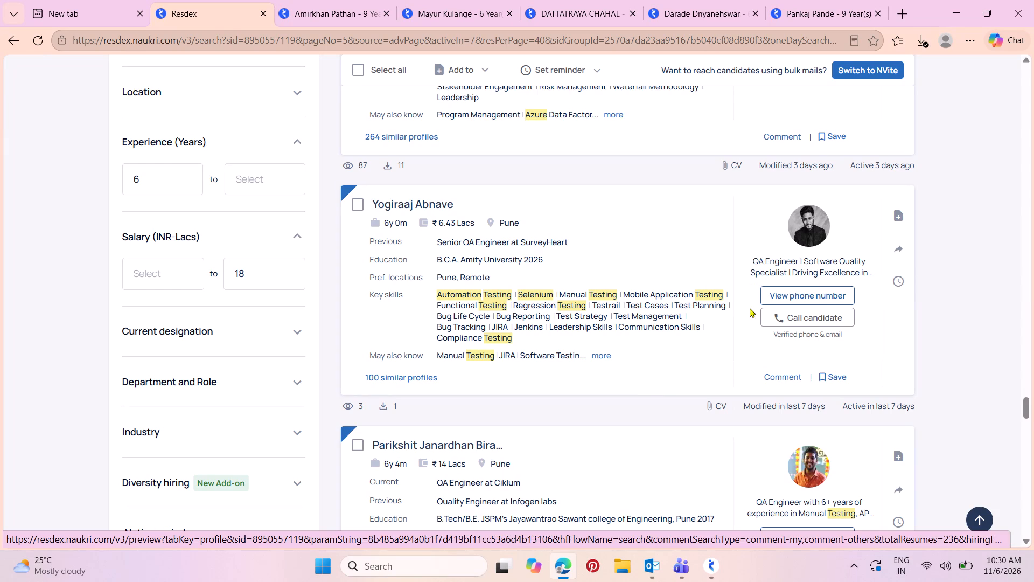
scroll(696, 361, "down", 8)
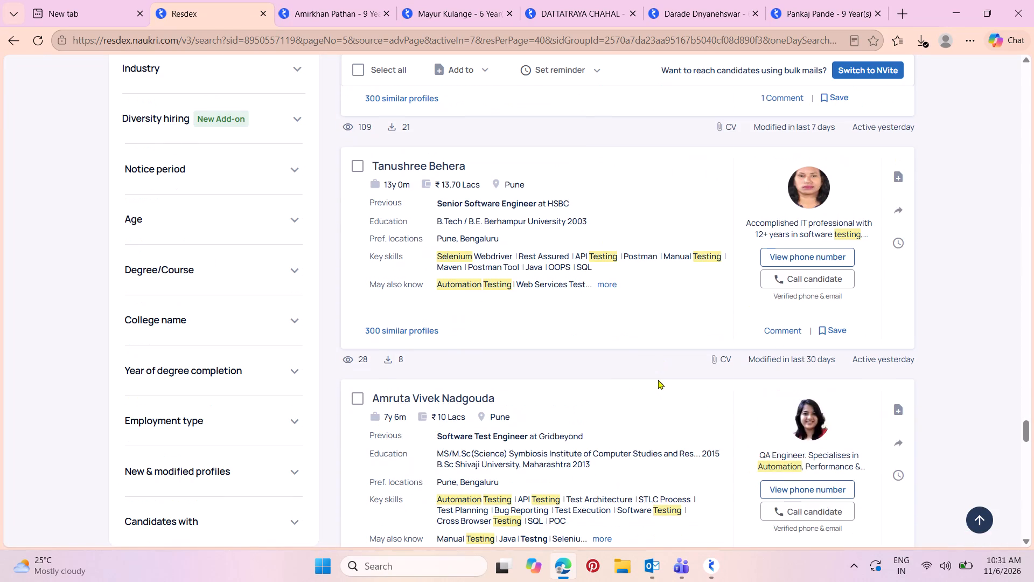
scroll(639, 387, "down", 3)
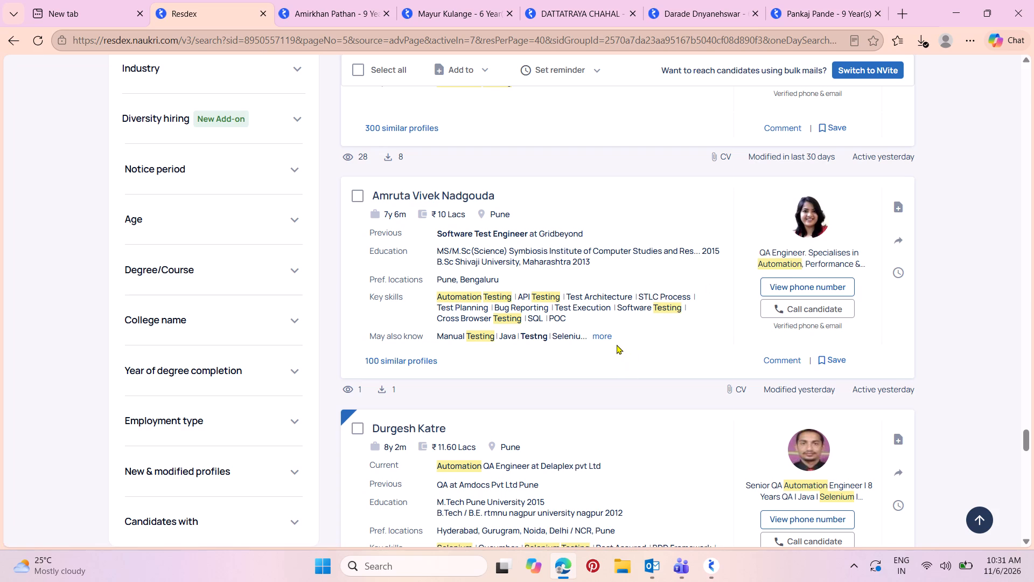
scroll(614, 338, "down", 6)
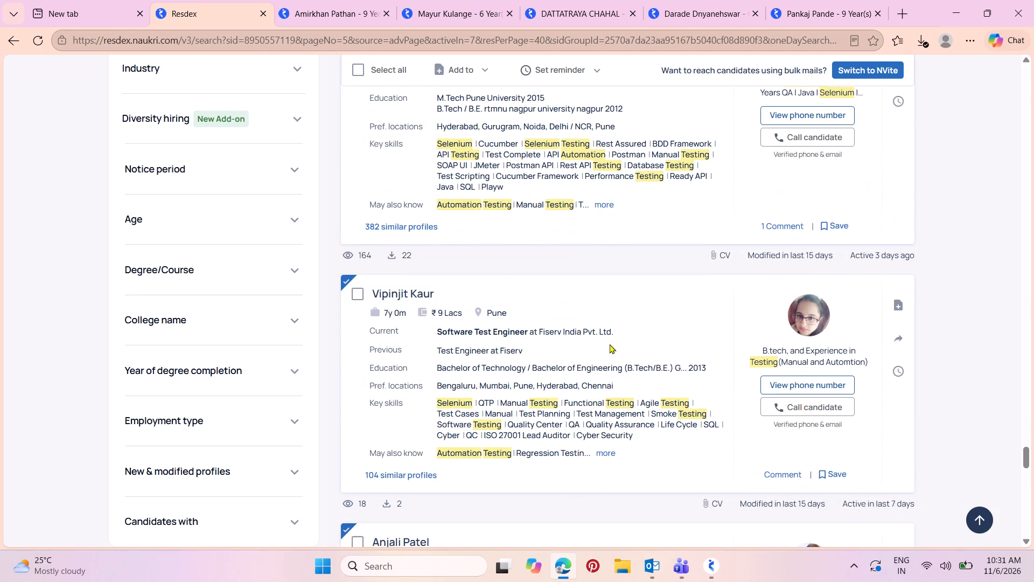
scroll(647, 370, "down", 4)
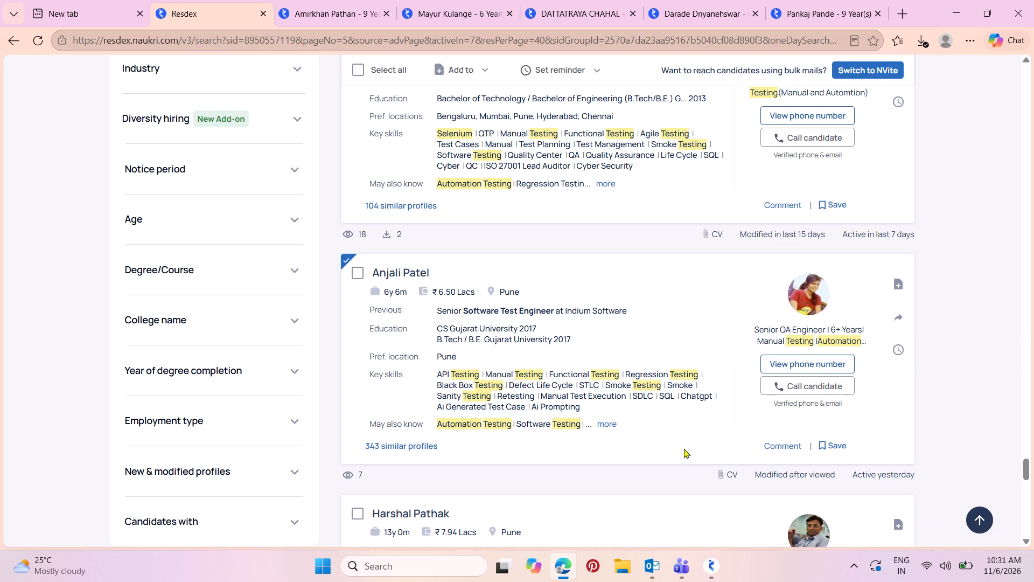
scroll(684, 448, "down", 12)
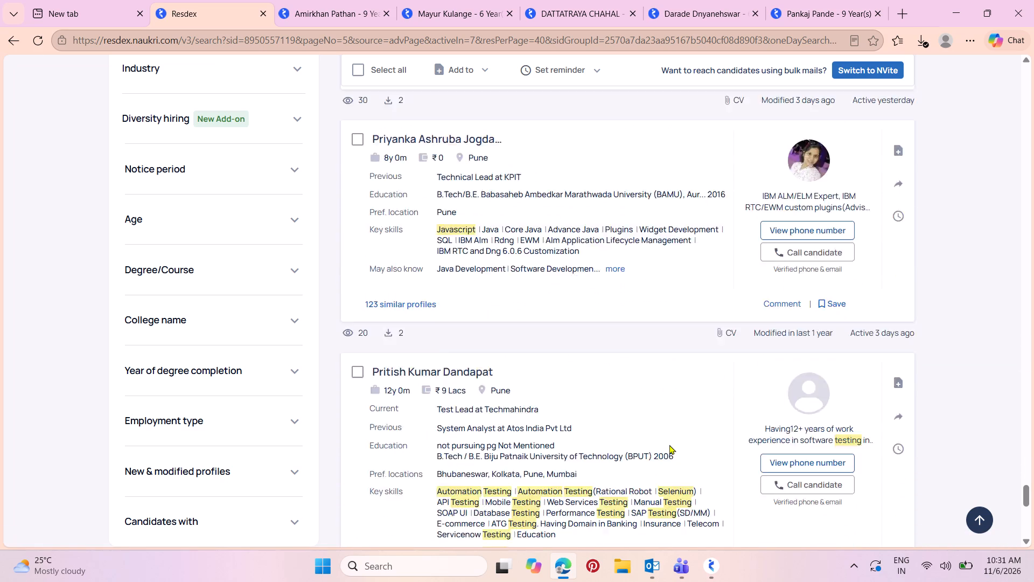
scroll(669, 445, "down", 4)
Go to page 6 of the search results and check the first candidate cards.
left_click(904, 413)
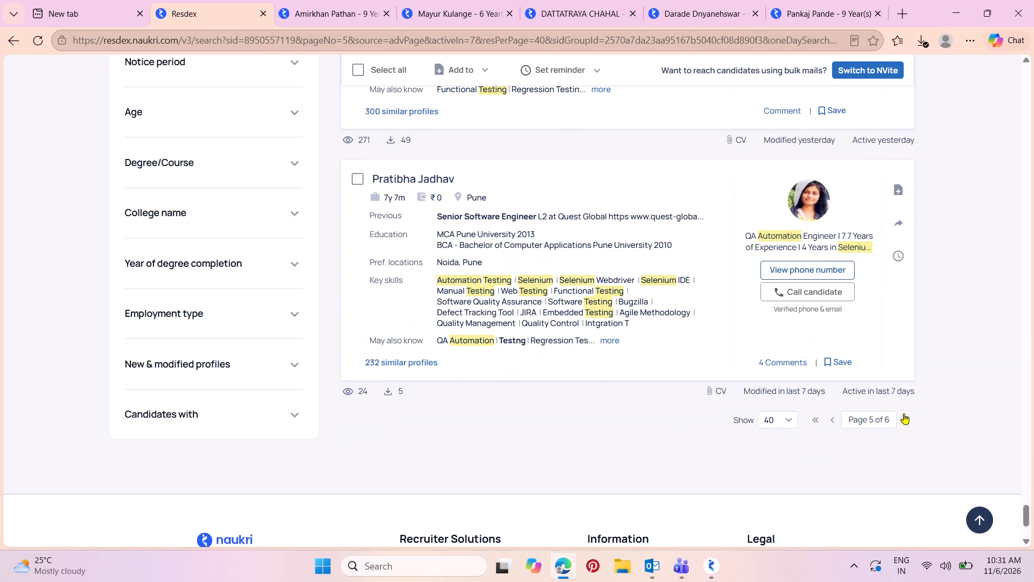
scroll(613, 429, "down", 3)
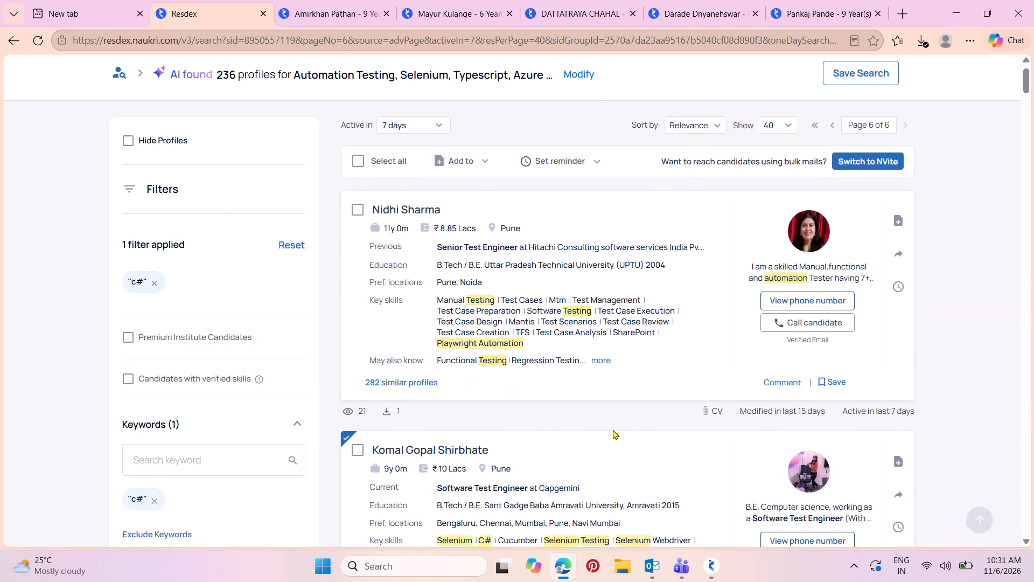
scroll(613, 429, "down", 3)
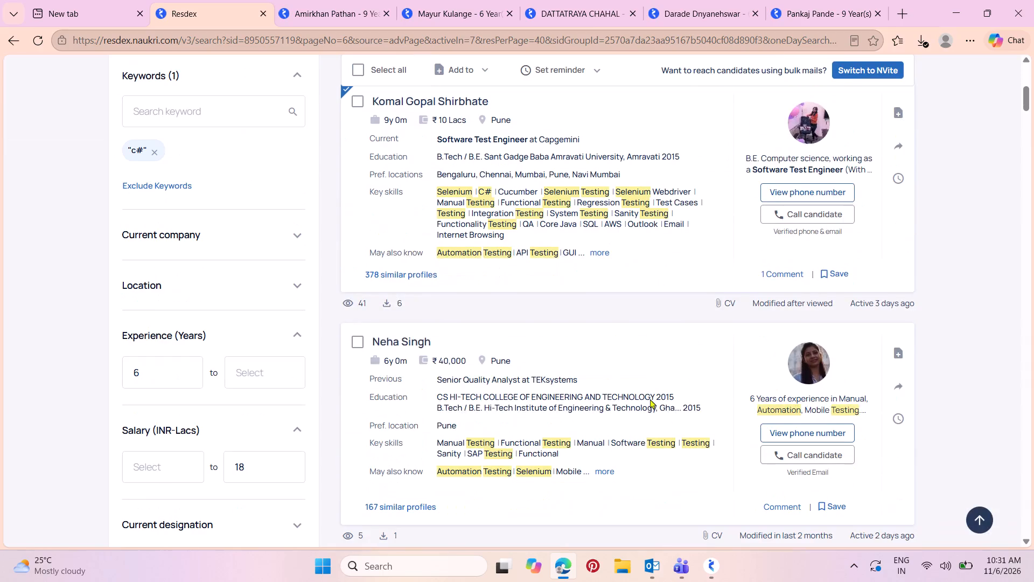
Read the recruiter comment on the card of the Capgemini Software Test Engineer with C# and Selenium skills.
left_click(778, 265)
scroll(623, 448, "down", 4)
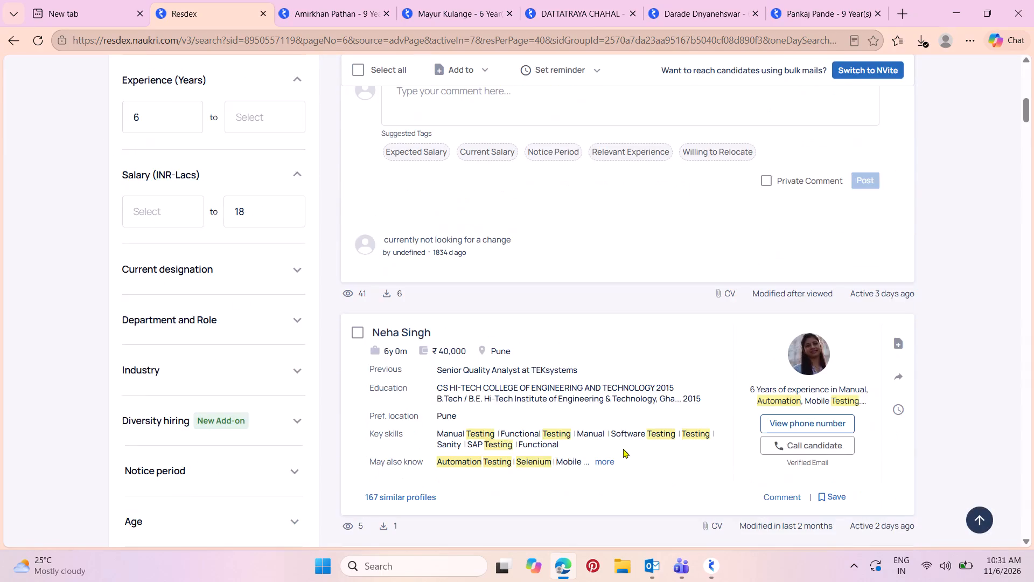
scroll(623, 448, "up", 6)
left_click(466, 232)
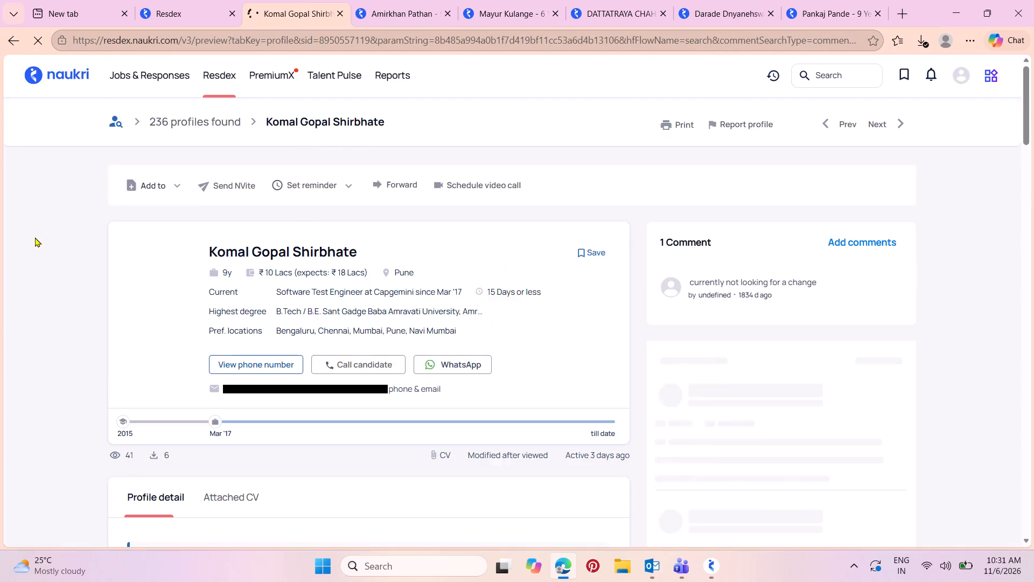
scroll(35, 237, "down", 14)
scroll(36, 238, "down", 10)
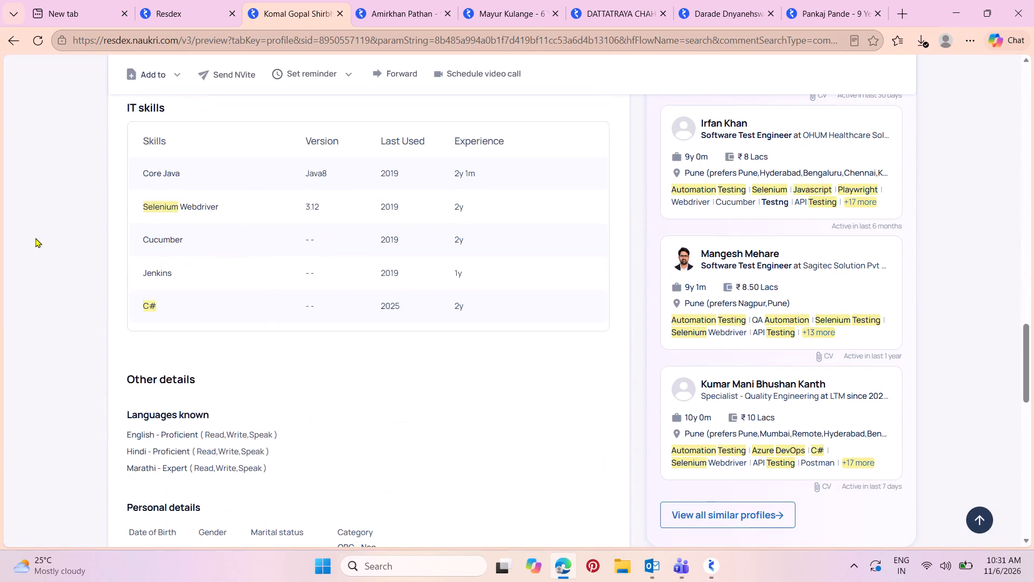
scroll(36, 238, "down", 12)
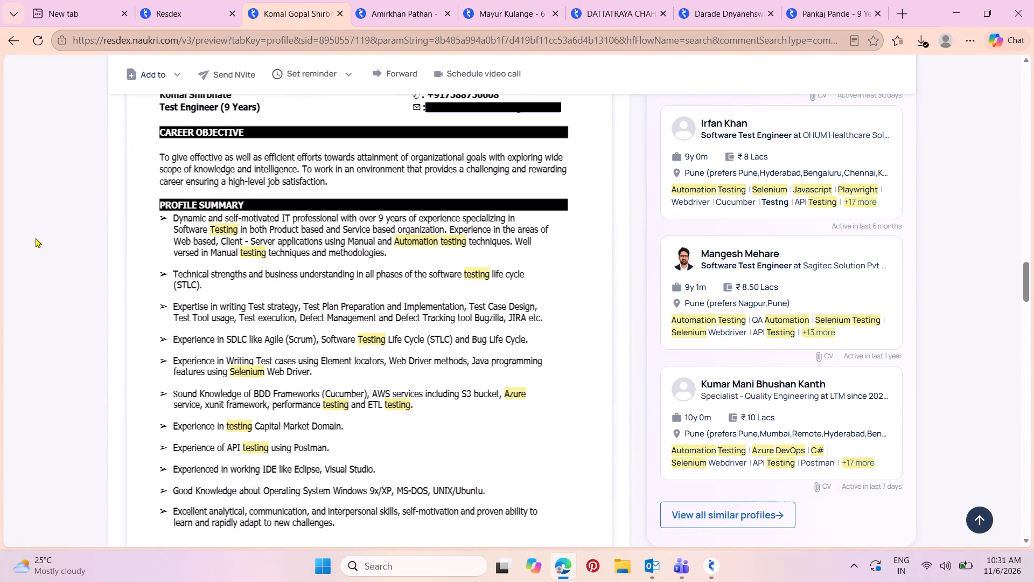
scroll(36, 238, "down", 5)
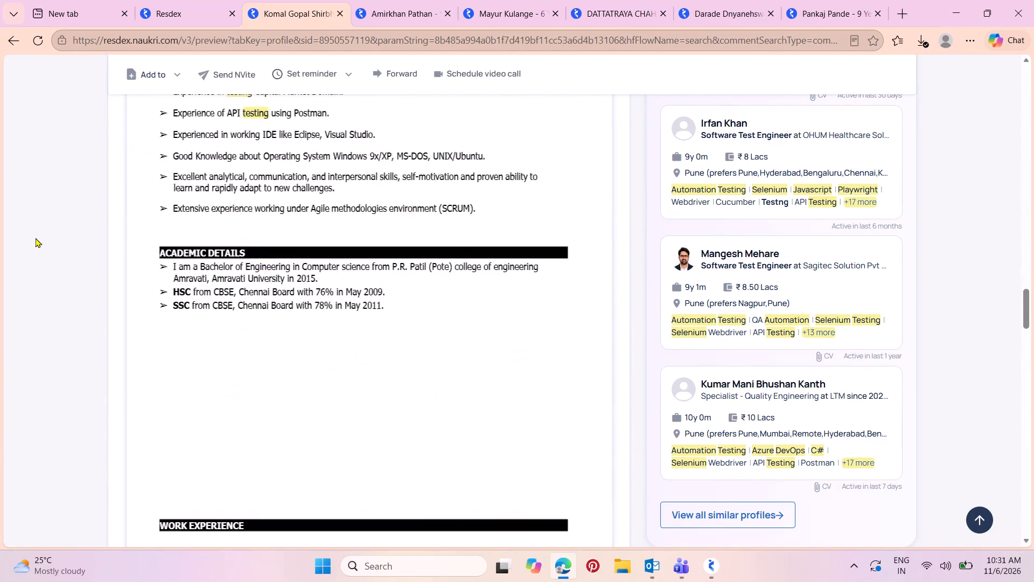
scroll(36, 238, "down", 10)
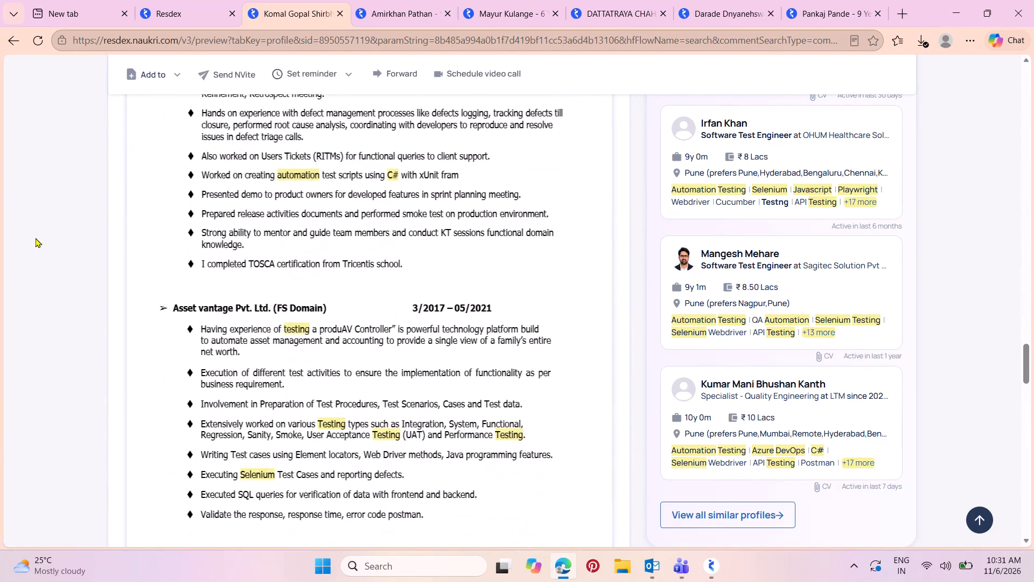
scroll(36, 238, "up", 12)
scroll(277, 301, "up", 3)
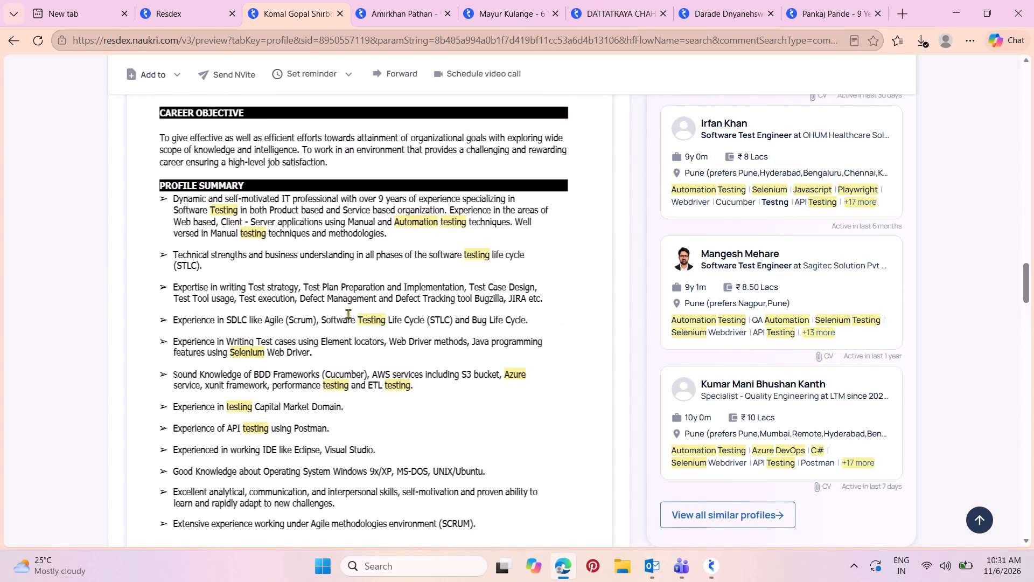
scroll(348, 314, "up", 2)
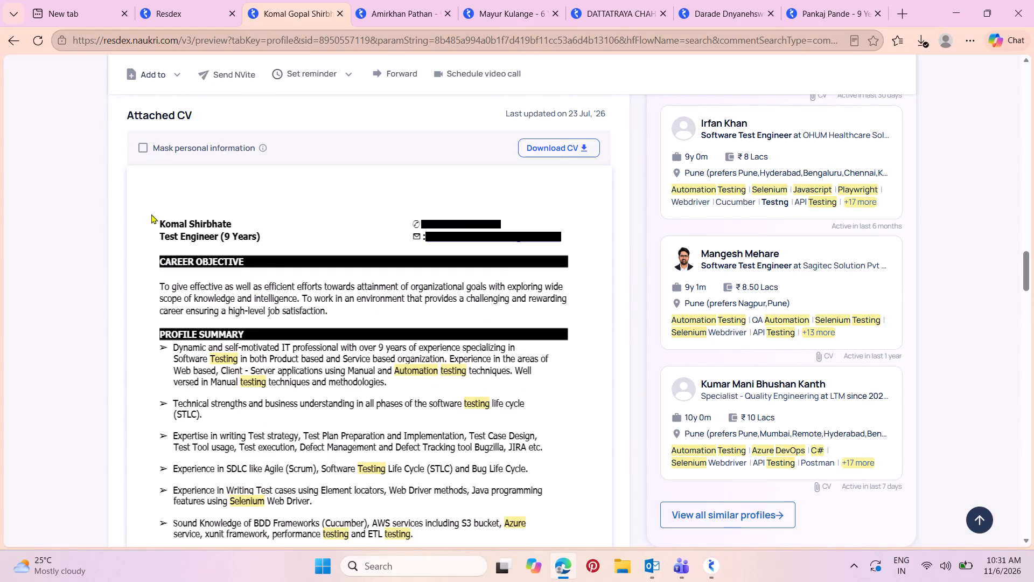
Select the candidate's name and phone line at the top of the attached CV.
left_click_drag(151, 219, 507, 211)
left_click(534, 166)
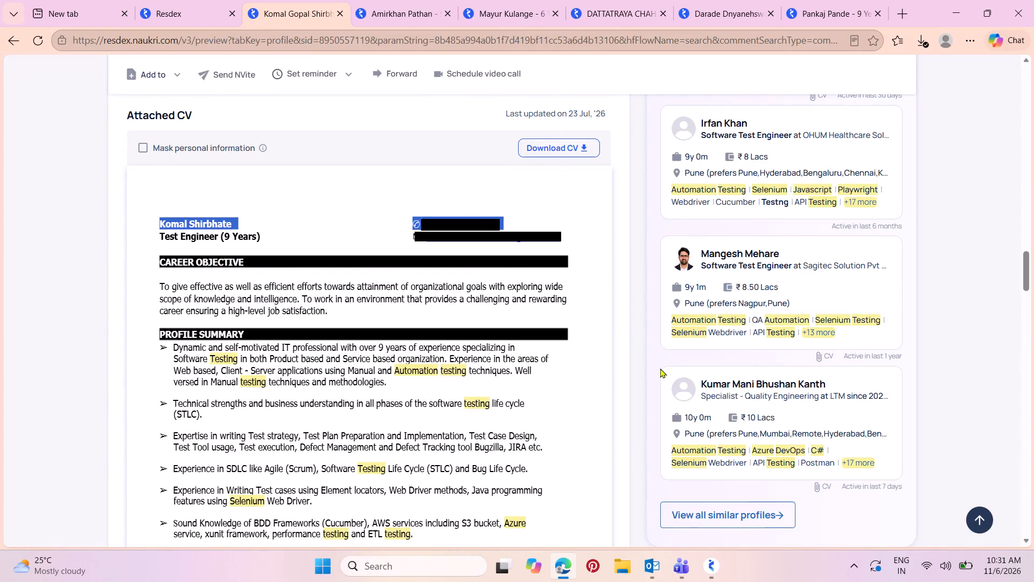
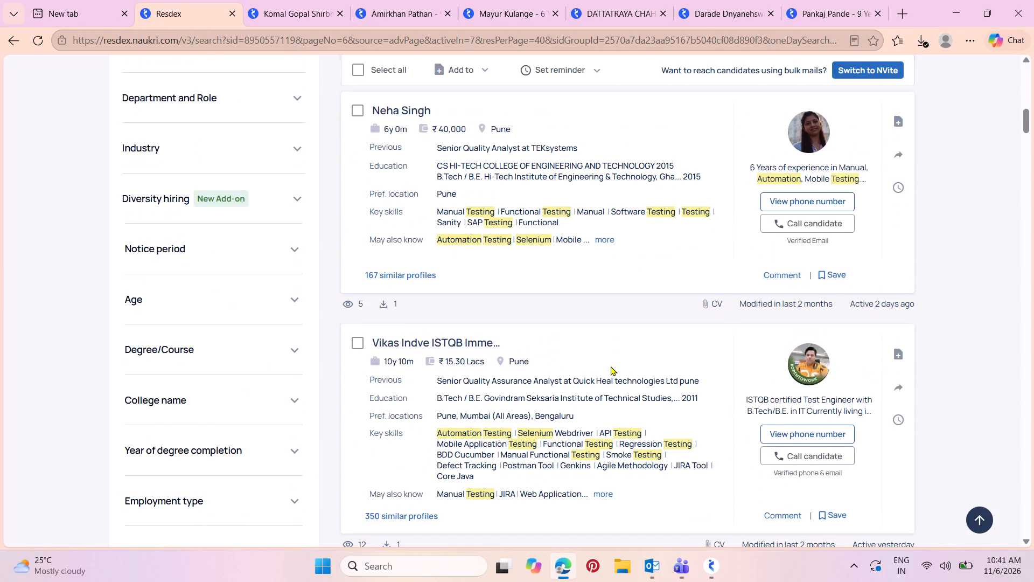
Examine the remaining candidate cards on page 6 of the results for C#, Selenium and Playwright automation skills.
scroll(611, 366, "down", 17)
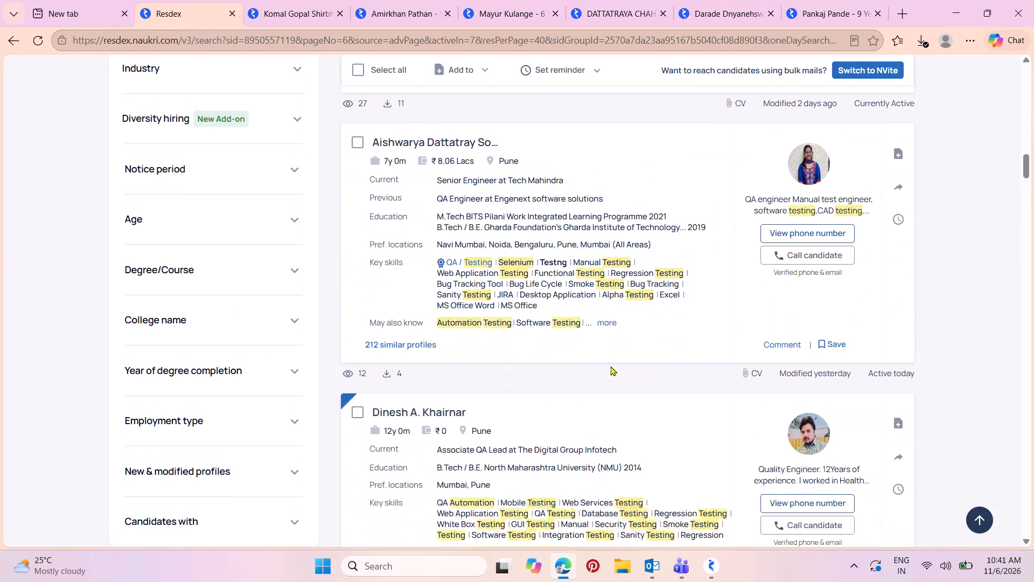
scroll(611, 366, "down", 9)
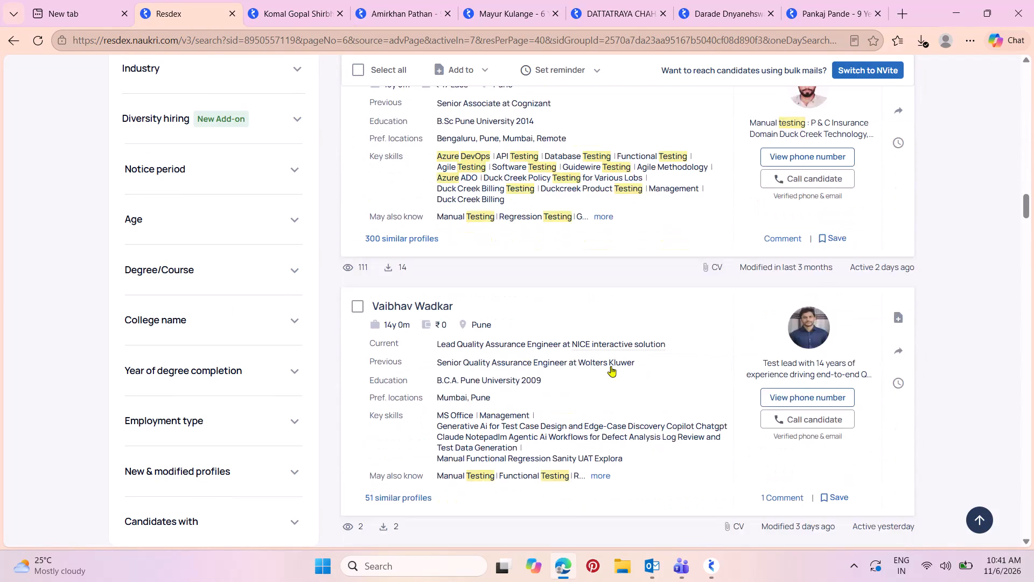
scroll(611, 366, "down", 9)
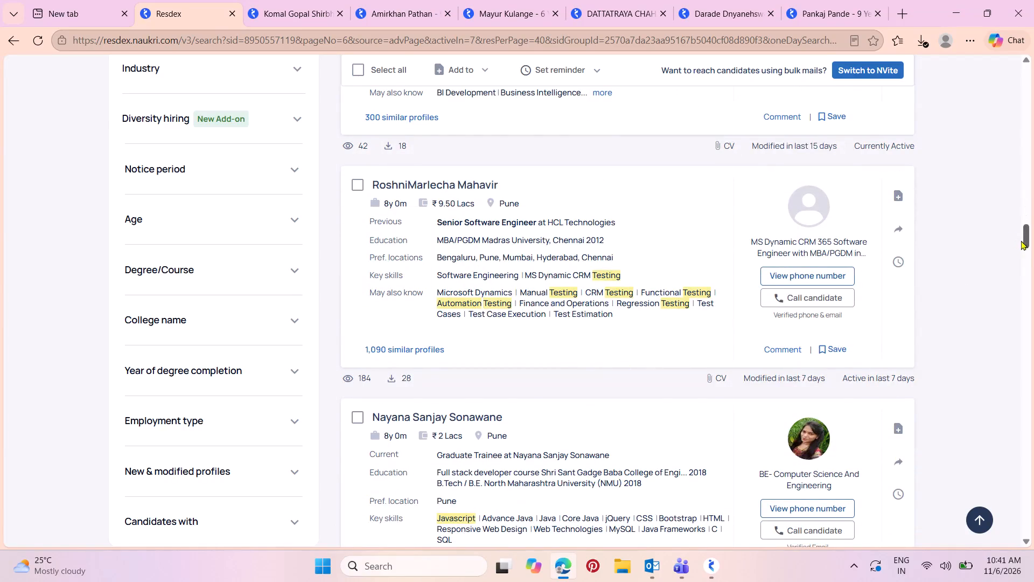
Open the current Automation Testing and Selenium candidate search for modification.
left_click_drag(1023, 240, 1004, 63)
left_click(556, 128)
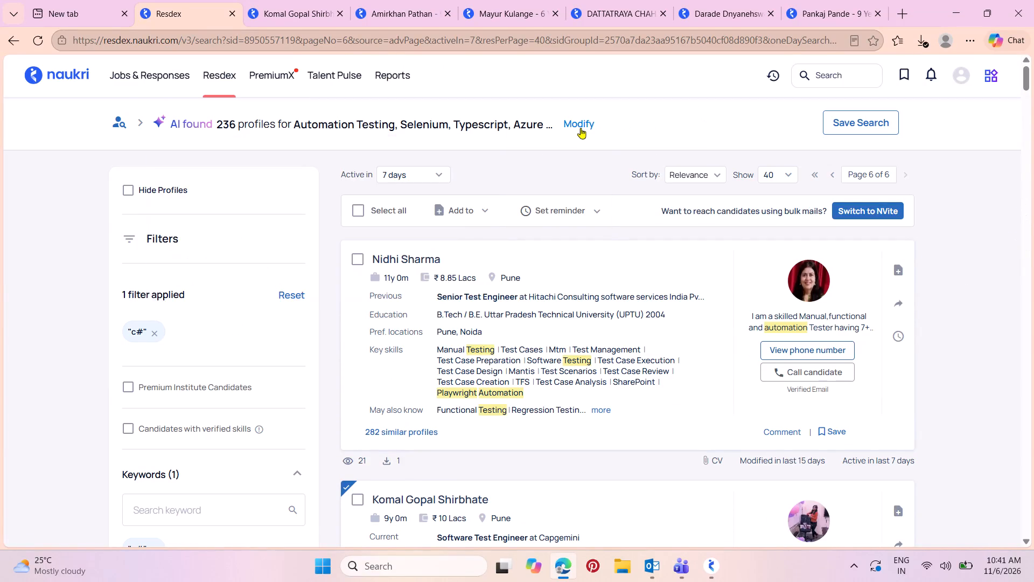
left_click(581, 128)
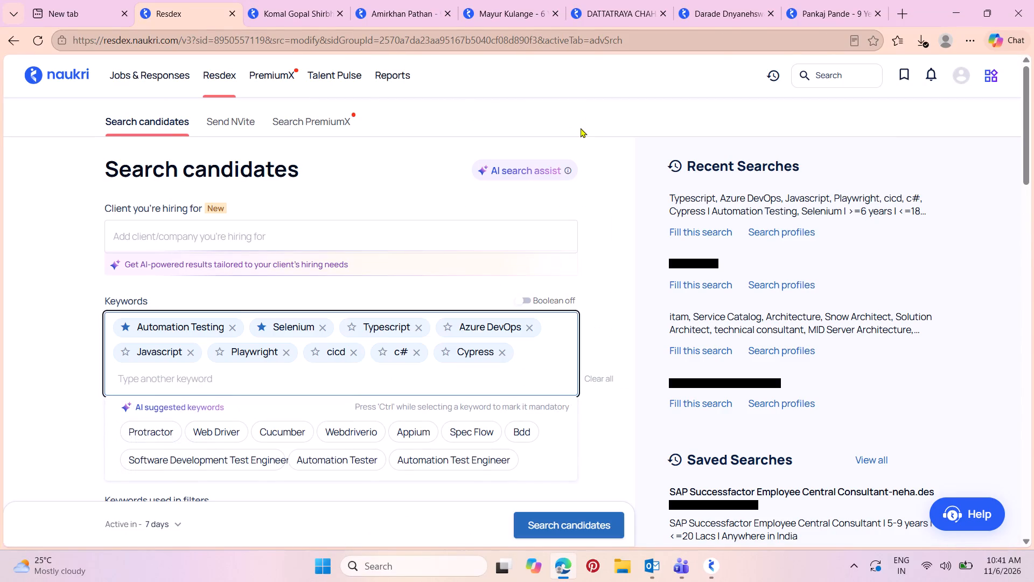
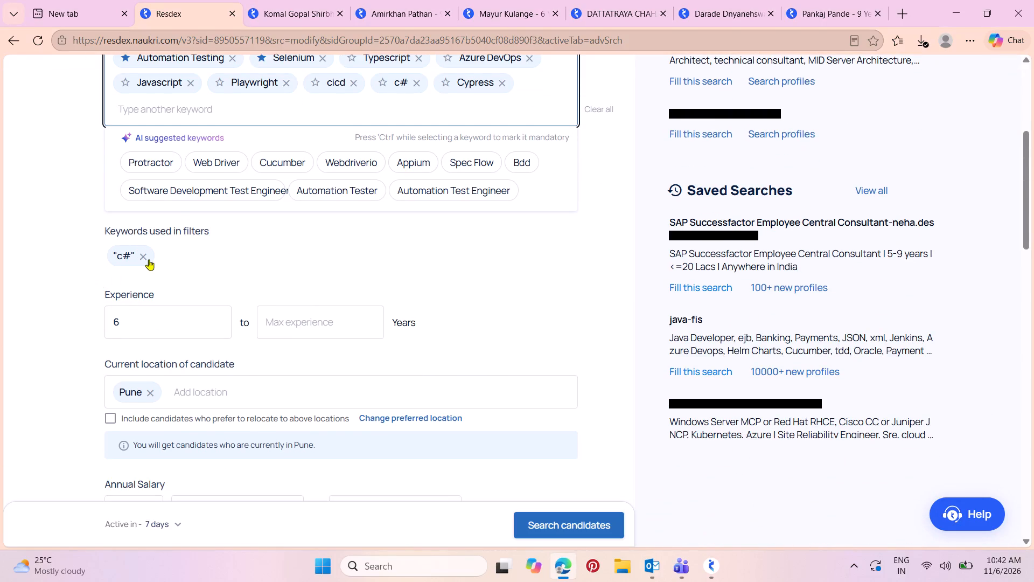
Remove the "c#" keyword from the keywords used in filters.
left_click(149, 259)
Set the minimum experience in the candidate search to 5 years.
scroll(196, 323, "down", 11)
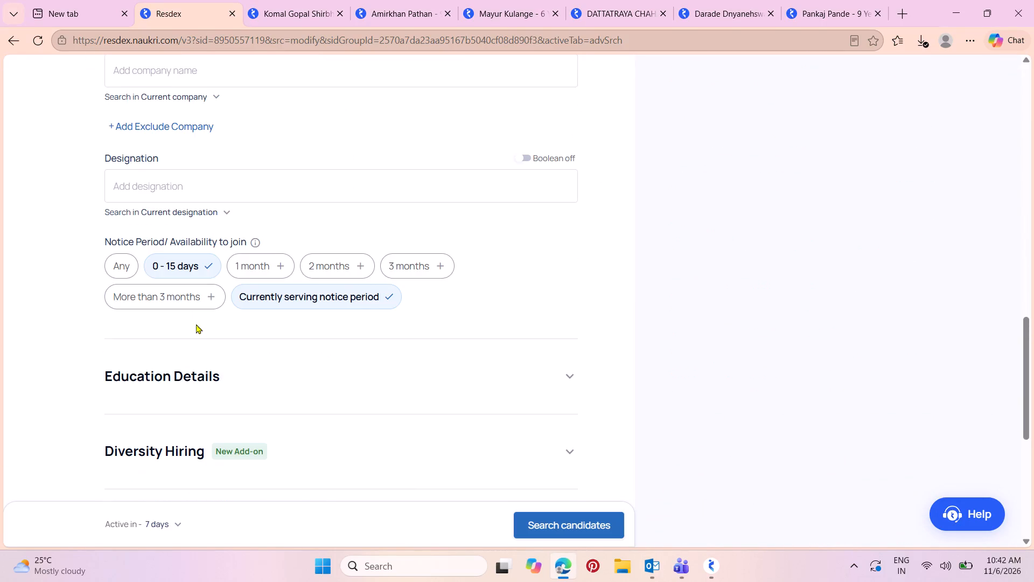
scroll(214, 317, "up", 15)
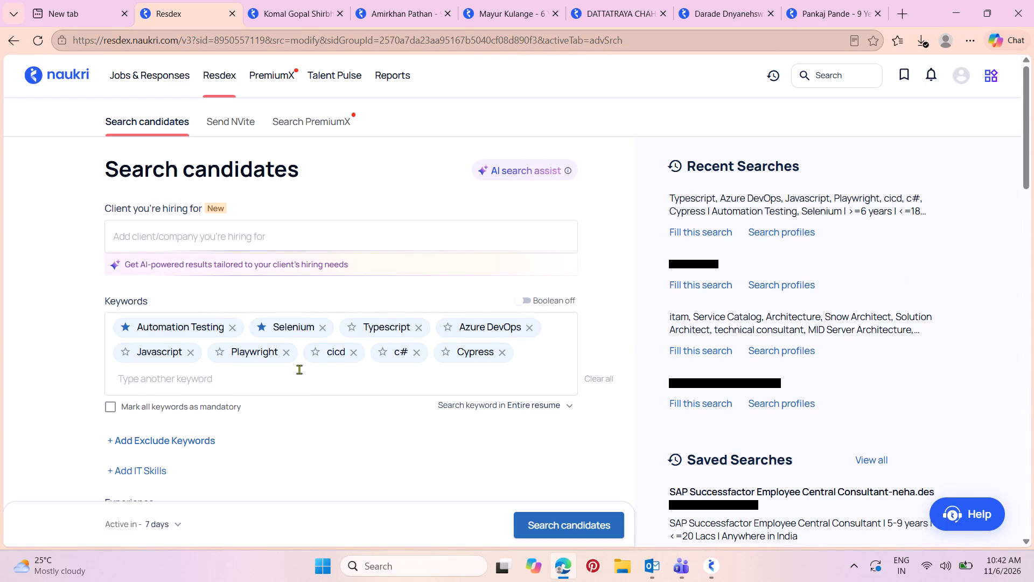
scroll(294, 390, "down", 3)
left_click(181, 348)
left_click(162, 336)
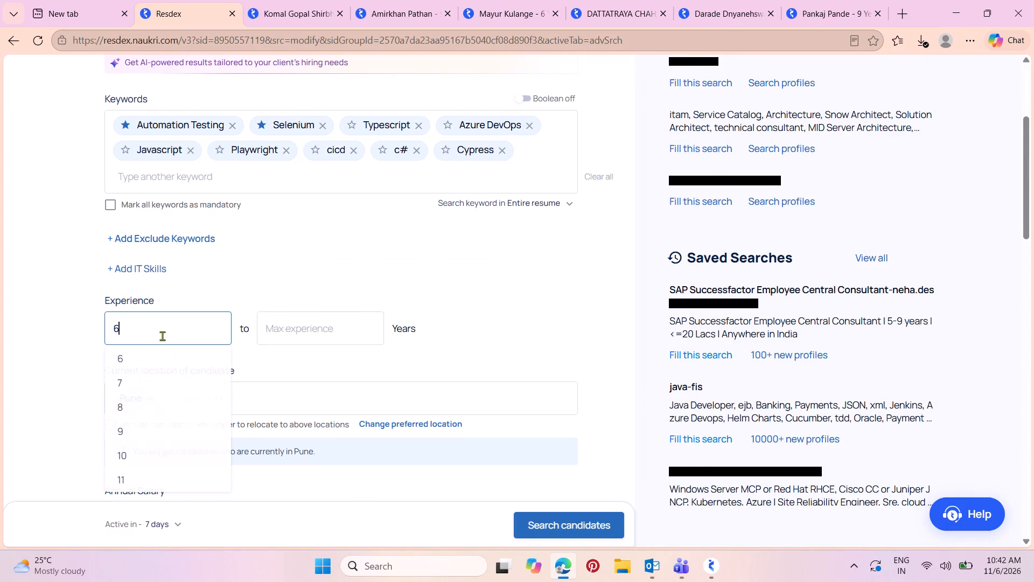
key("BackSpace")
key("5")
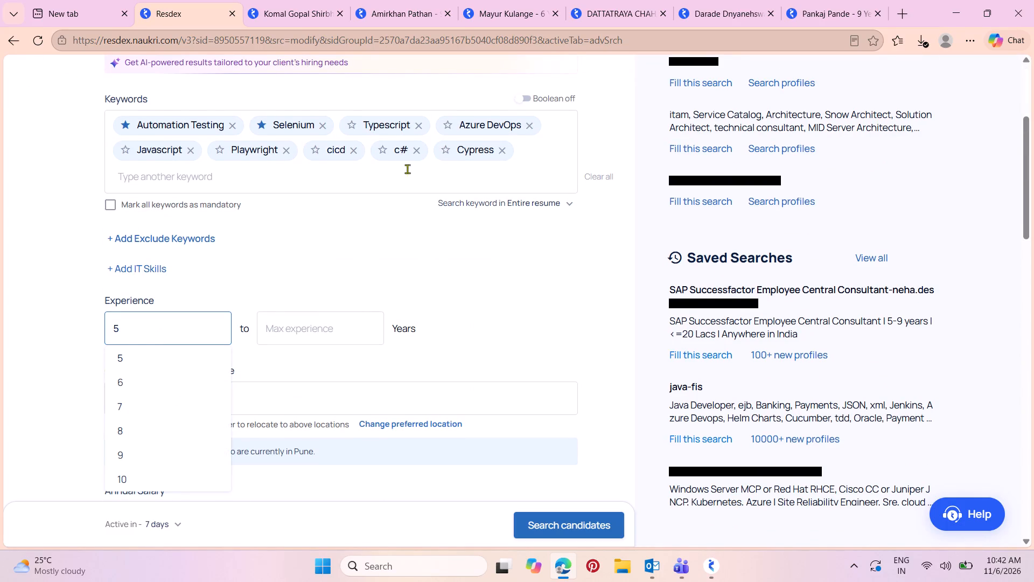
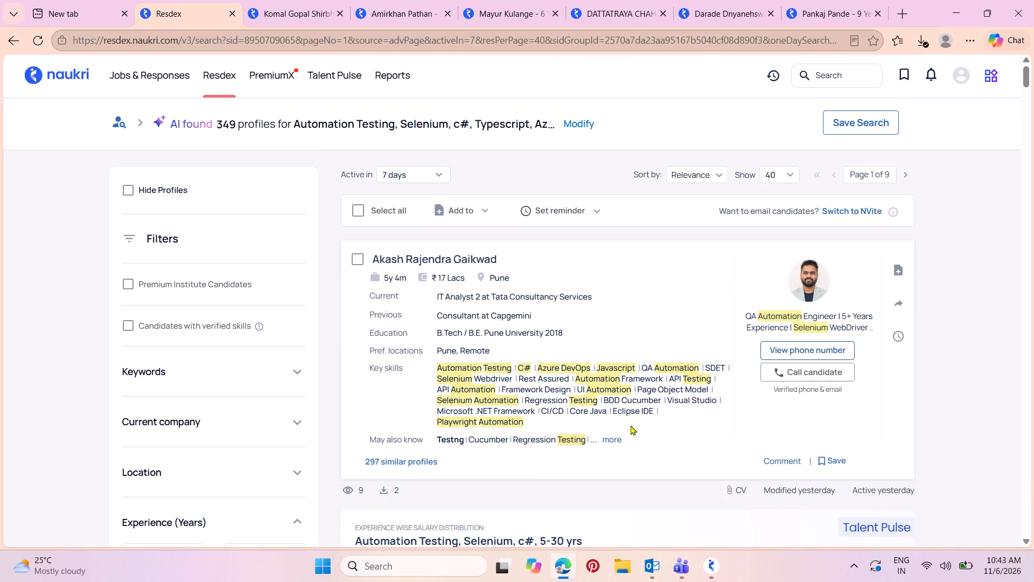
Review the candidate cards on the first results page for experience, salary, and C#, Selenium and Playwright skills.
scroll(631, 425, "down", 6)
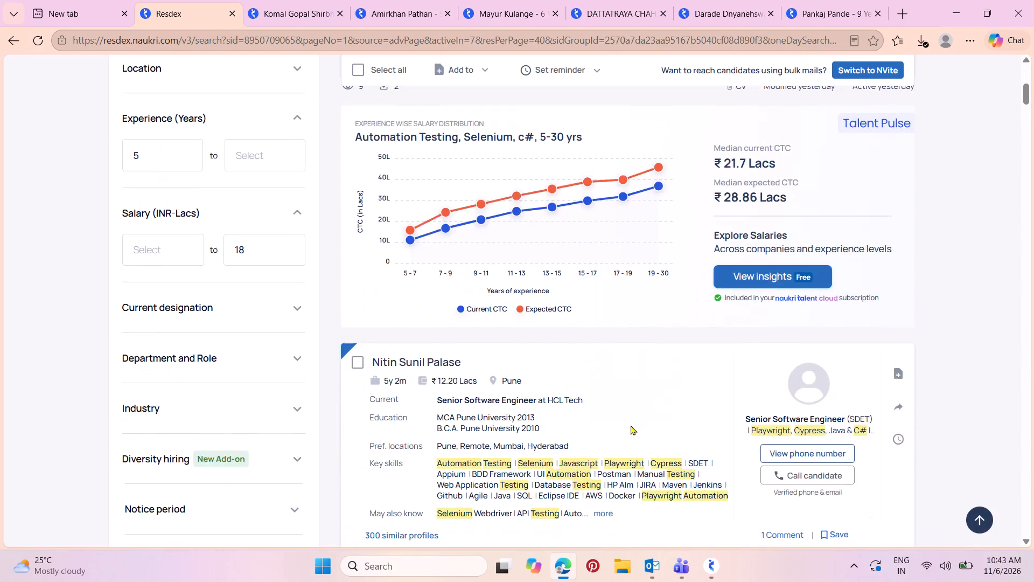
scroll(631, 425, "down", 9)
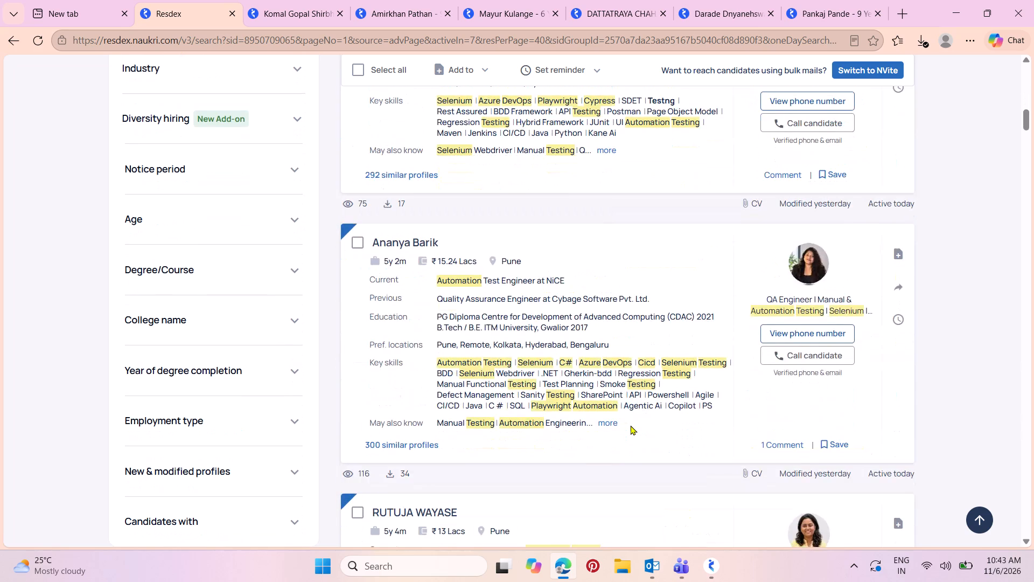
scroll(631, 425, "down", 9)
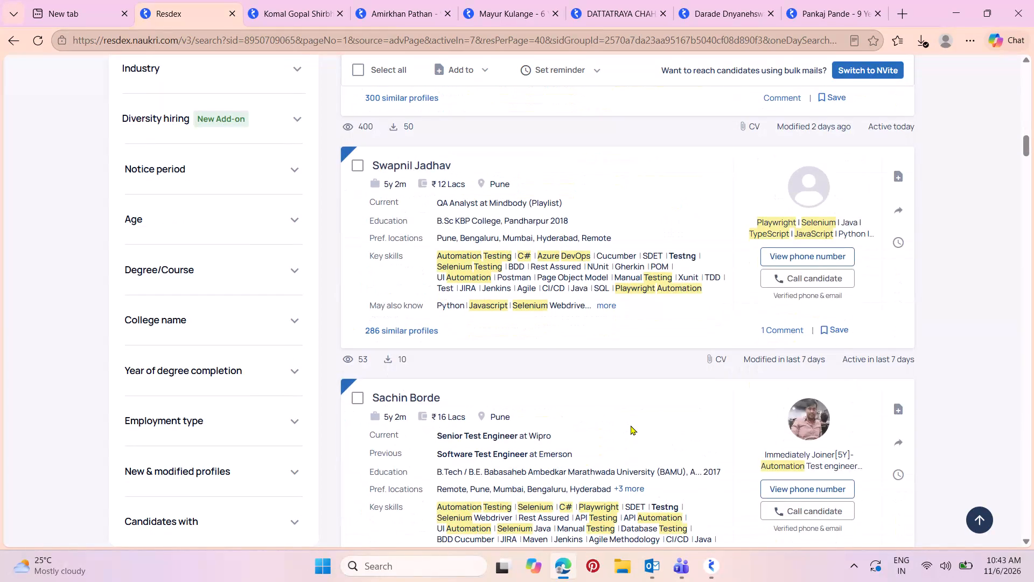
scroll(631, 425, "down", 6)
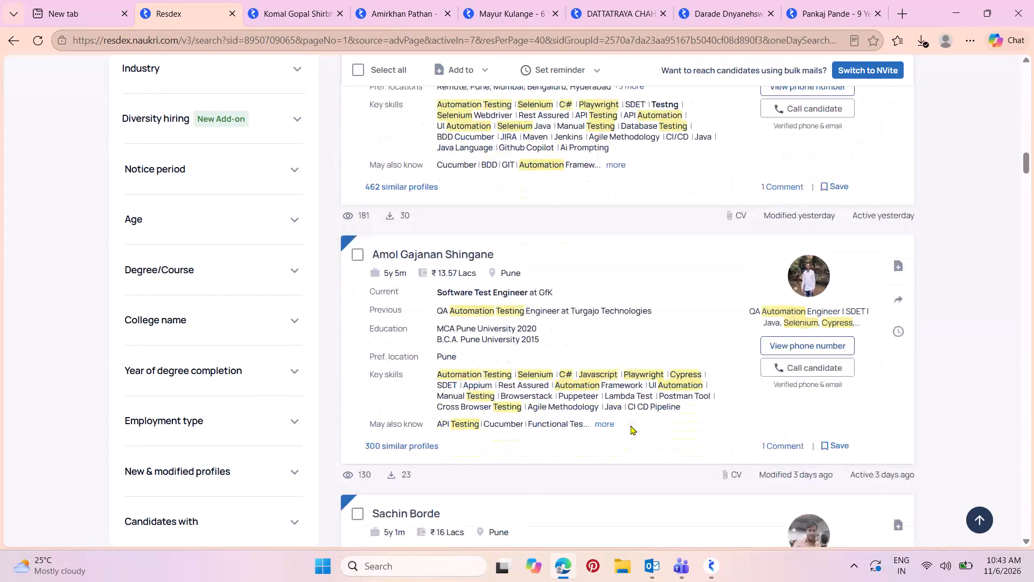
scroll(631, 425, "down", 3)
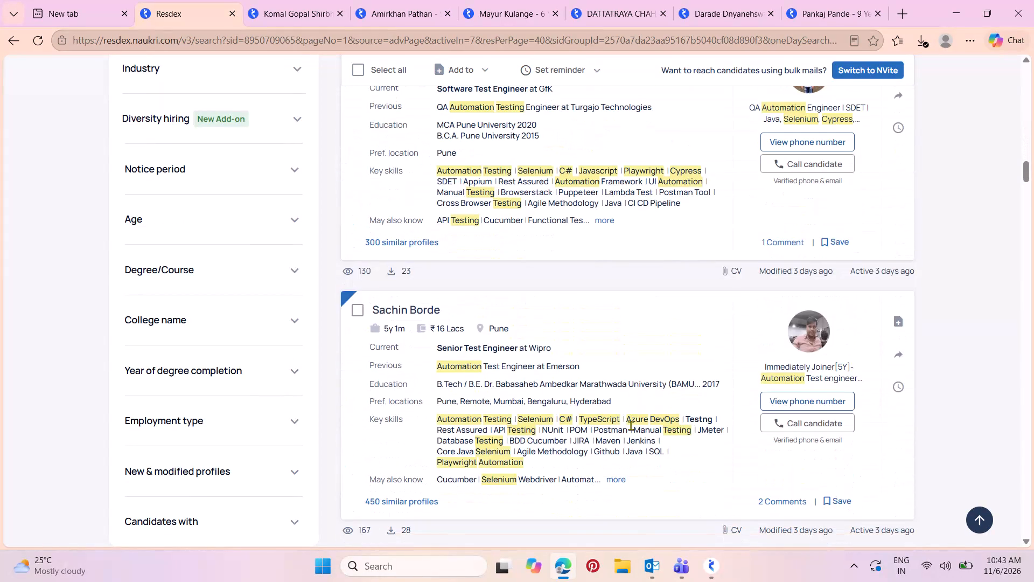
scroll(631, 425, "down", 8)
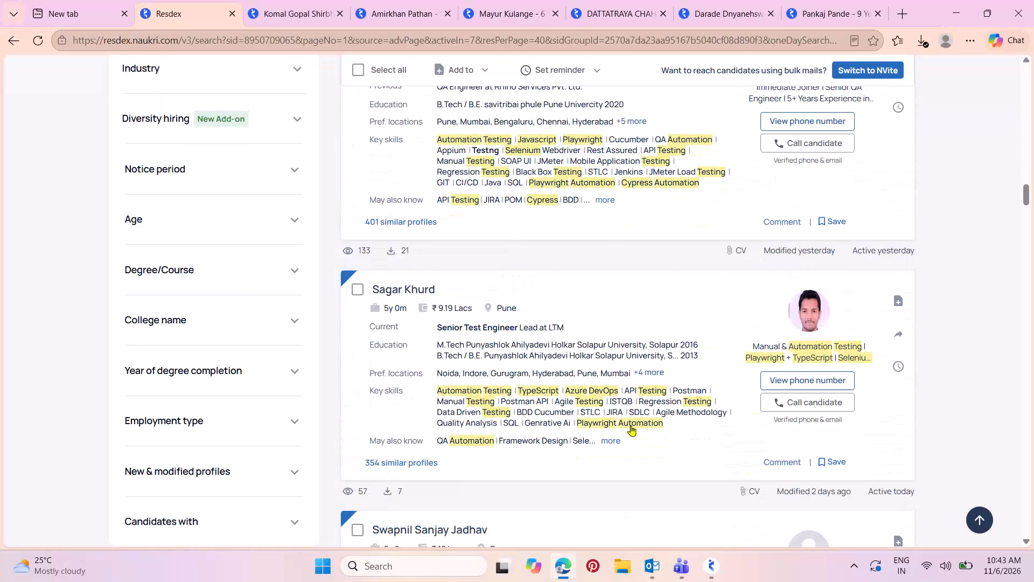
scroll(631, 425, "down", 7)
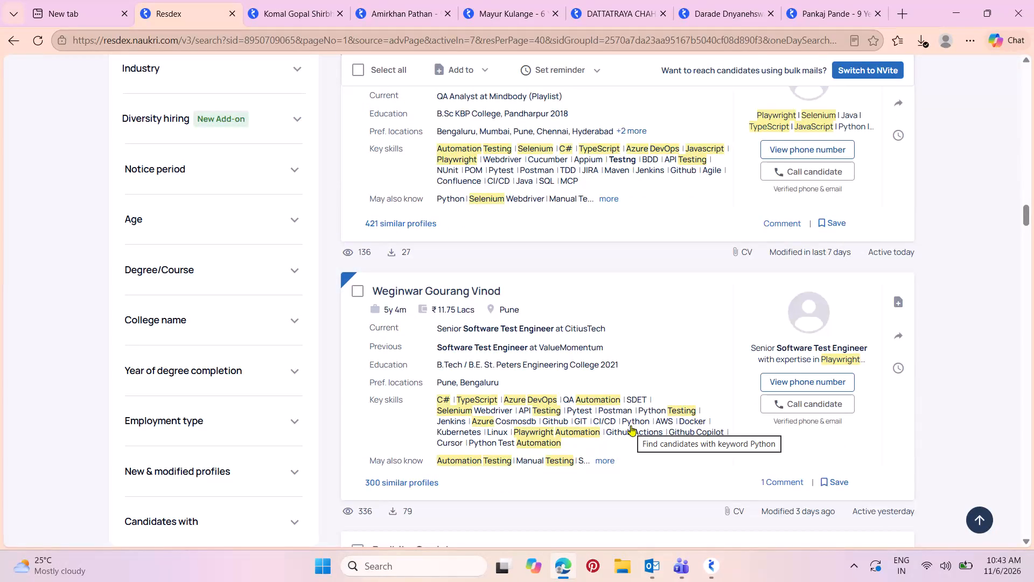
scroll(631, 425, "down", 8)
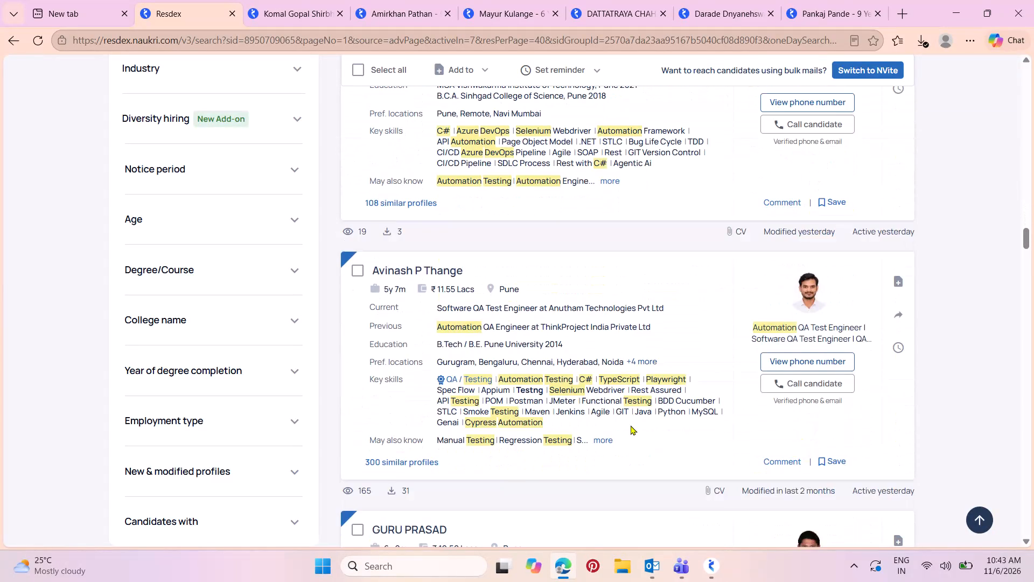
scroll(631, 425, "down", 7)
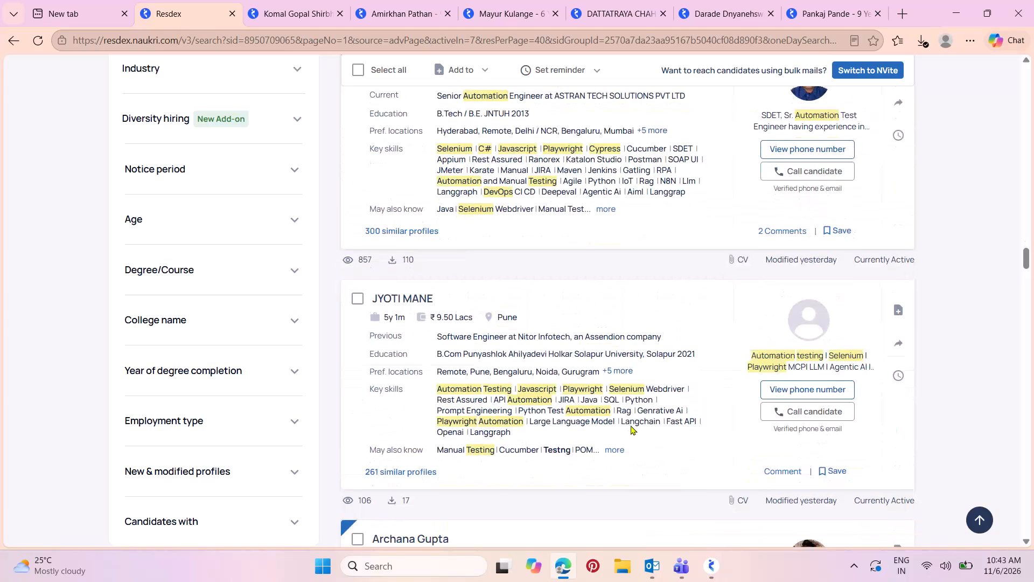
scroll(631, 425, "down", 7)
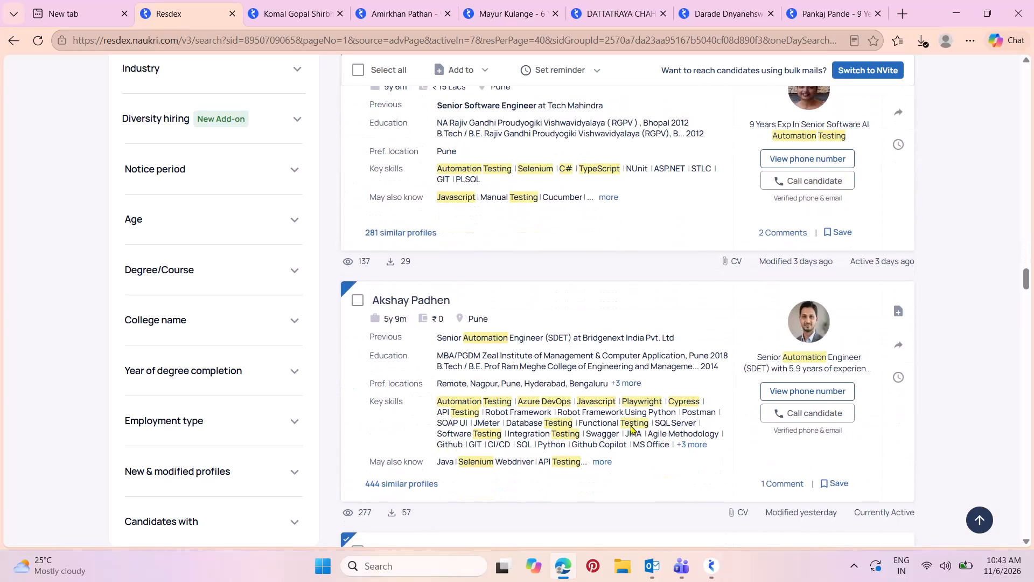
scroll(631, 425, "down", 8)
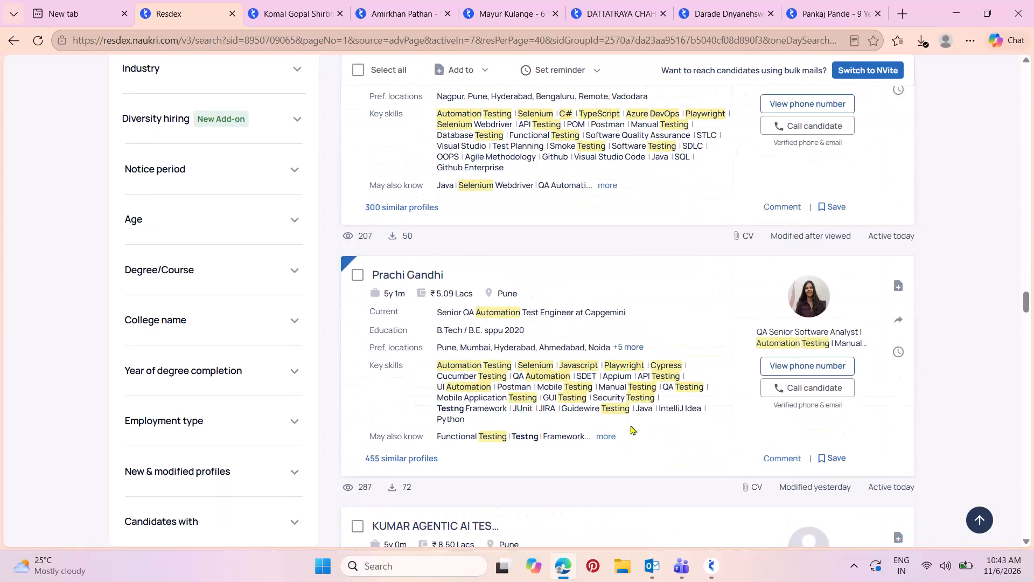
scroll(631, 425, "down", 8)
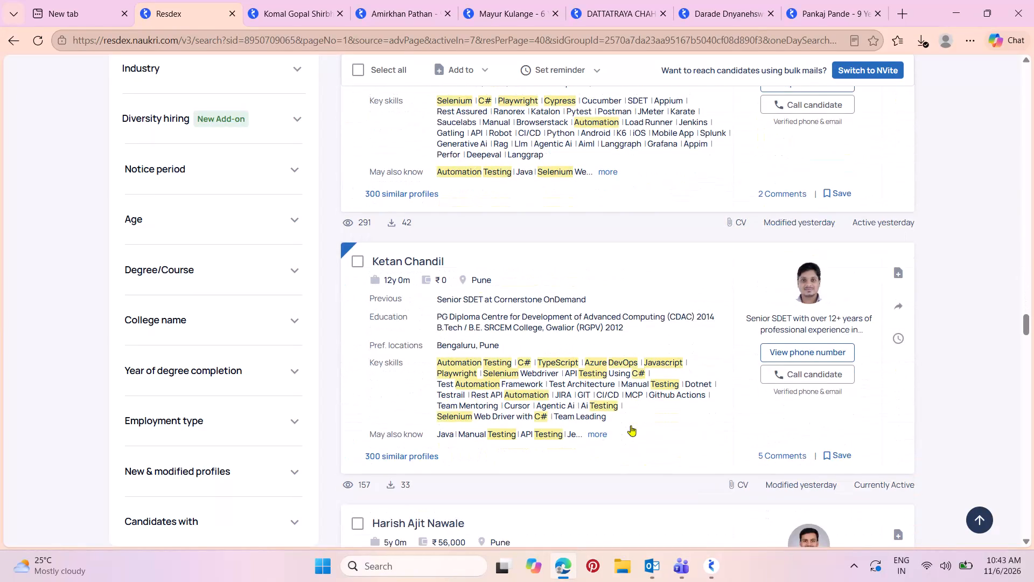
scroll(631, 425, "up", 3)
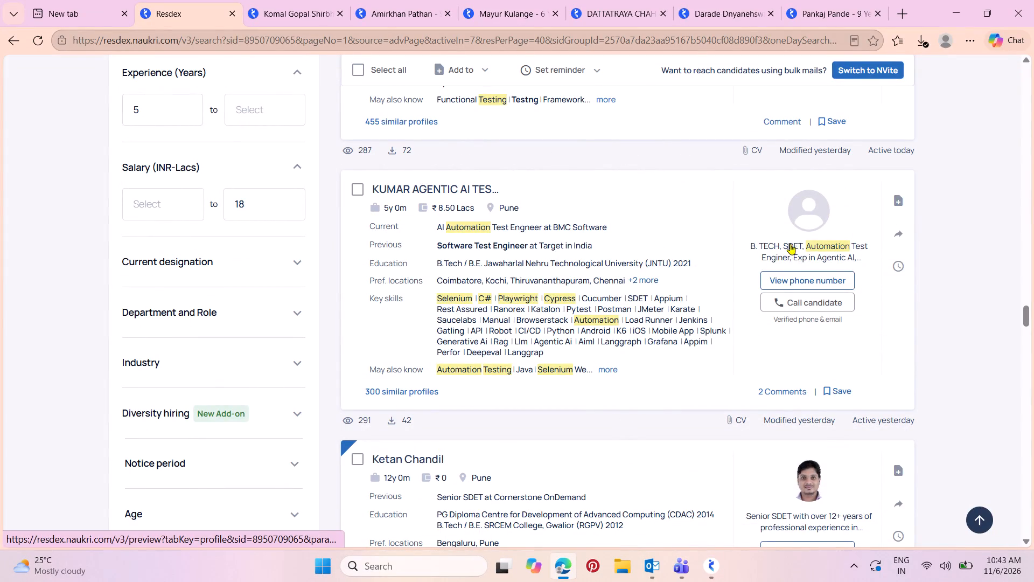
scroll(696, 426, "down", 10)
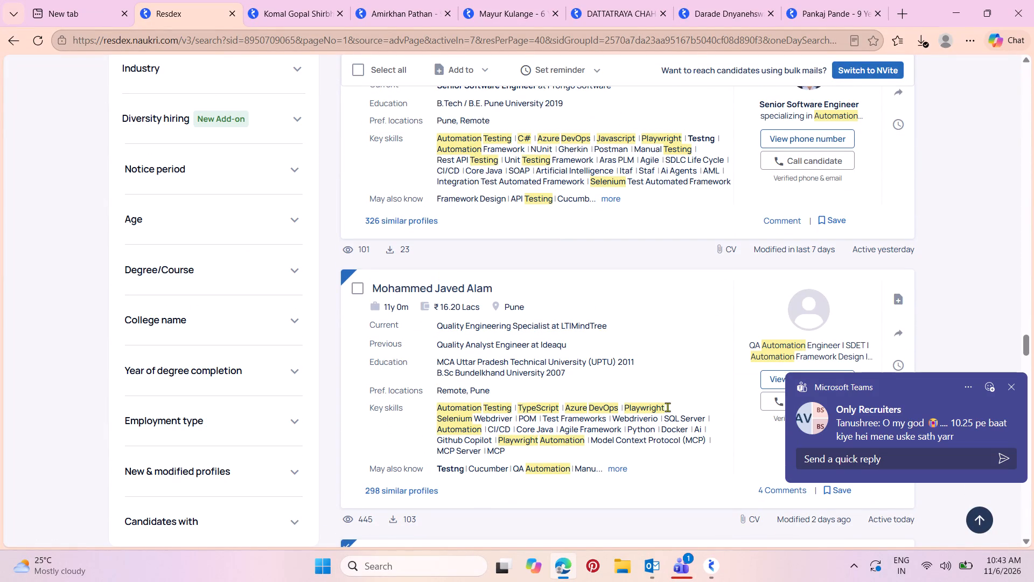
scroll(667, 407, "down", 4)
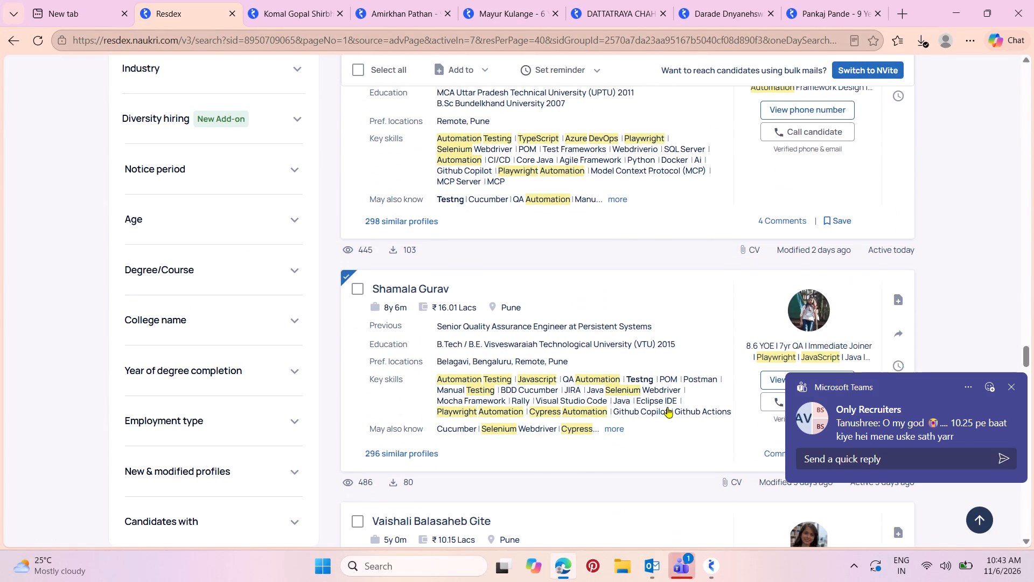
scroll(667, 407, "down", 8)
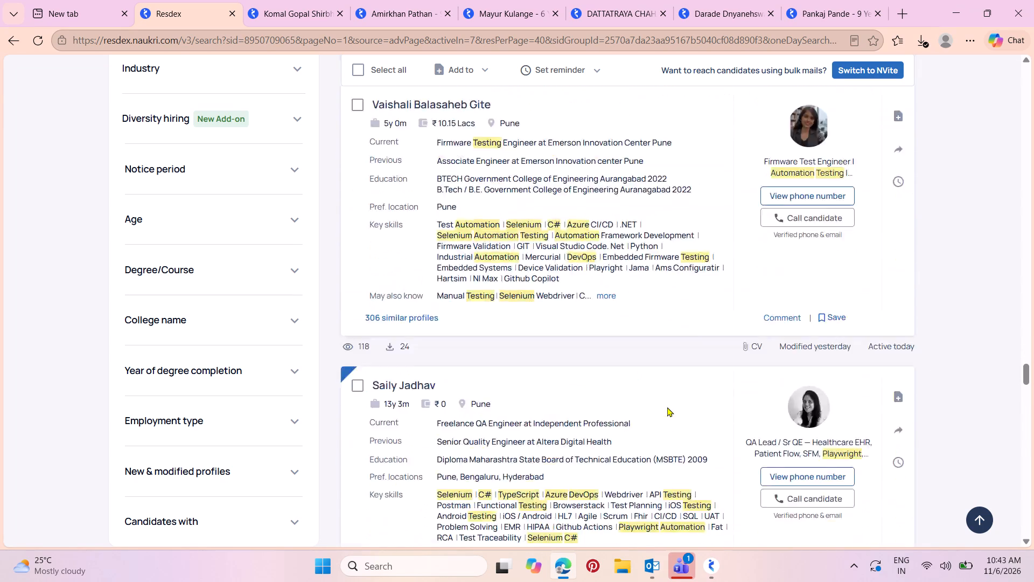
scroll(667, 407, "down", 7)
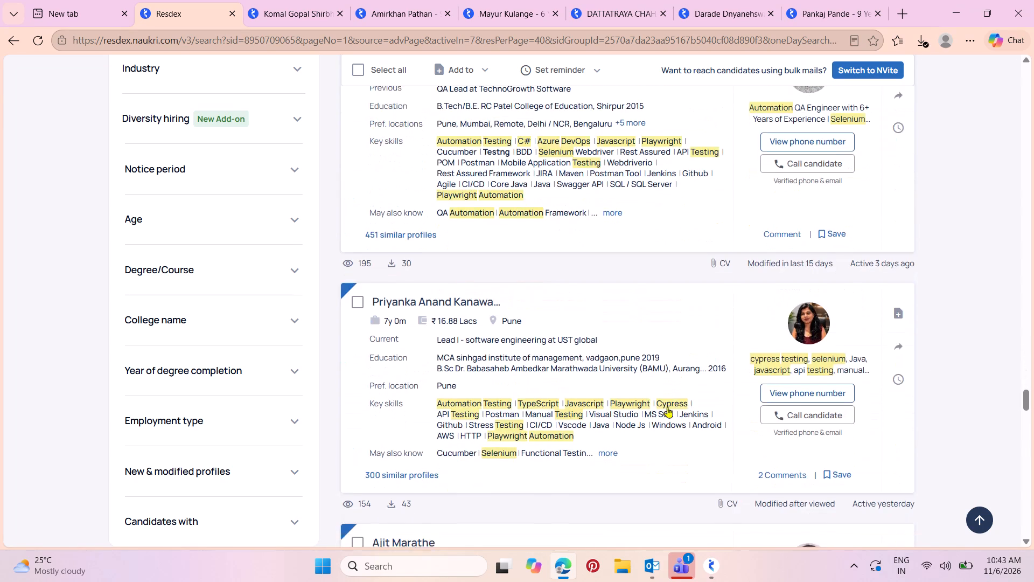
scroll(667, 407, "down", 12)
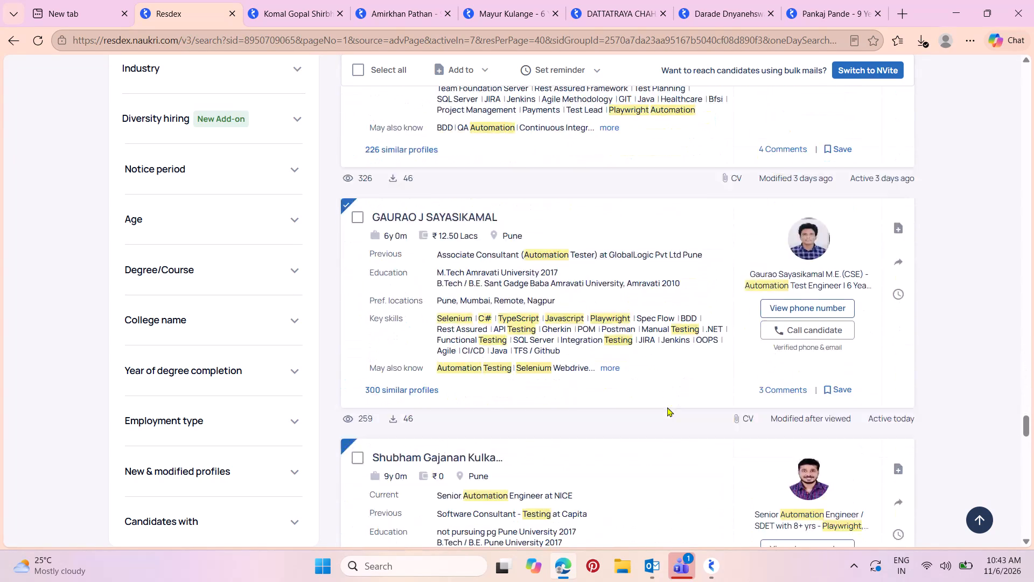
scroll(667, 407, "down", 8)
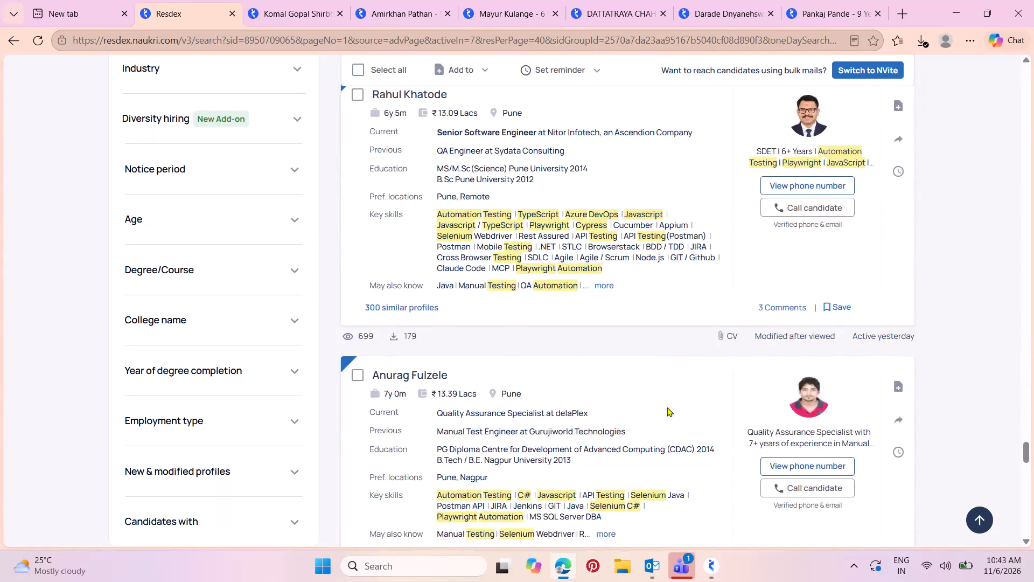
scroll(667, 407, "down", 6)
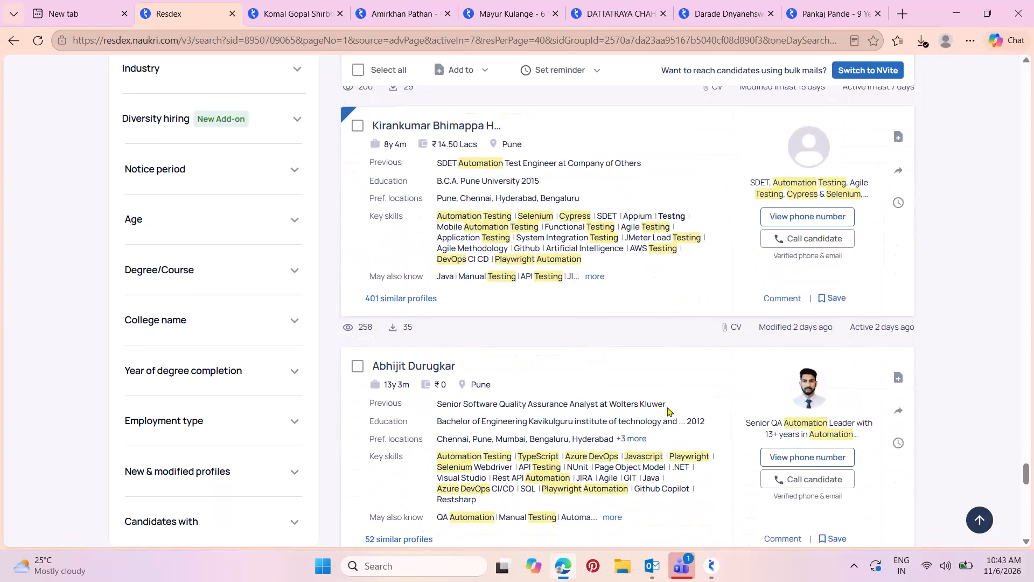
scroll(667, 407, "down", 13)
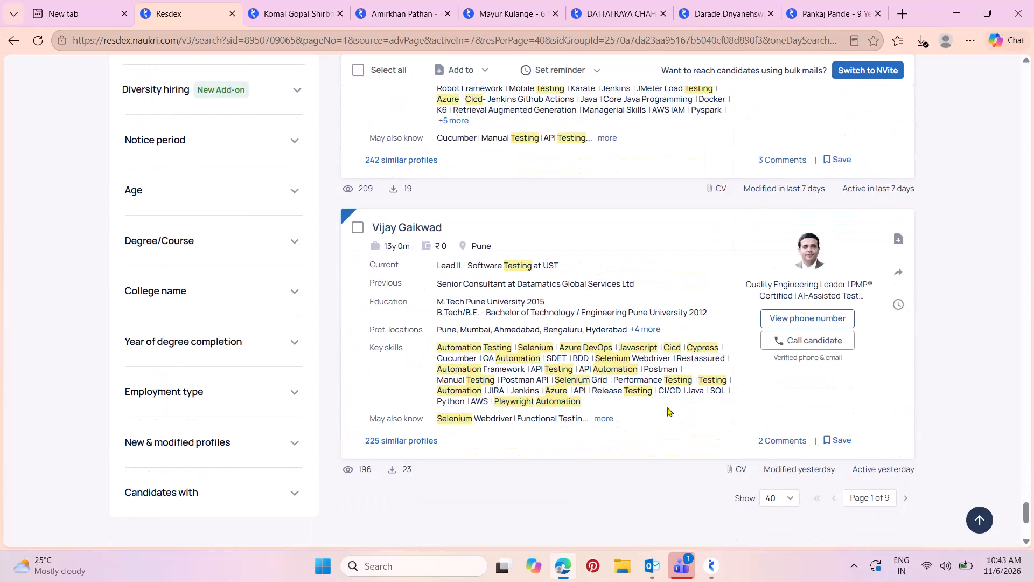
scroll(667, 407, "down", 3)
Go to the second results page and review its candidate cards for experience, salary, and C#, Selenium and Playwright skills.
left_click(908, 304)
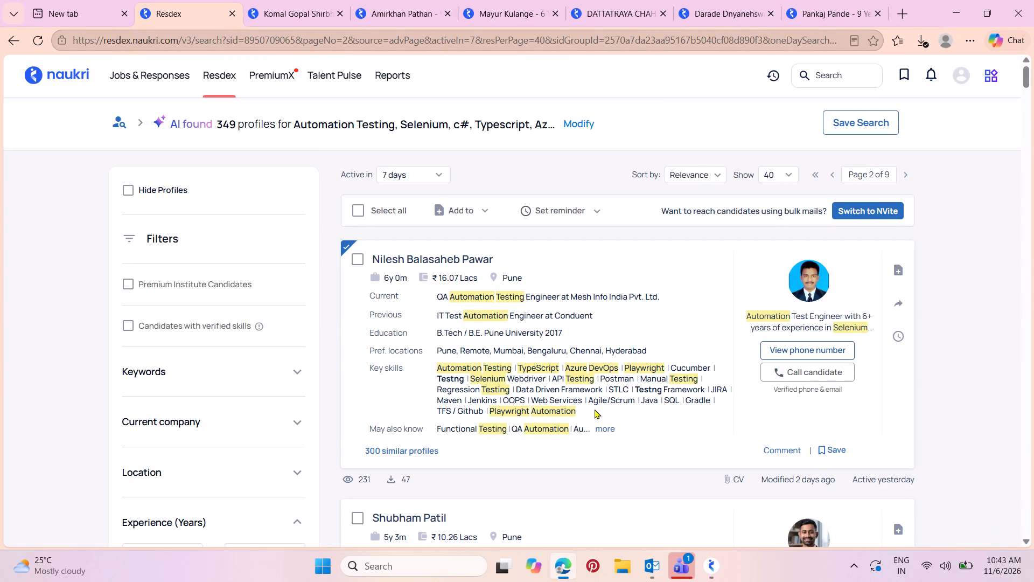
scroll(595, 409, "down", 7)
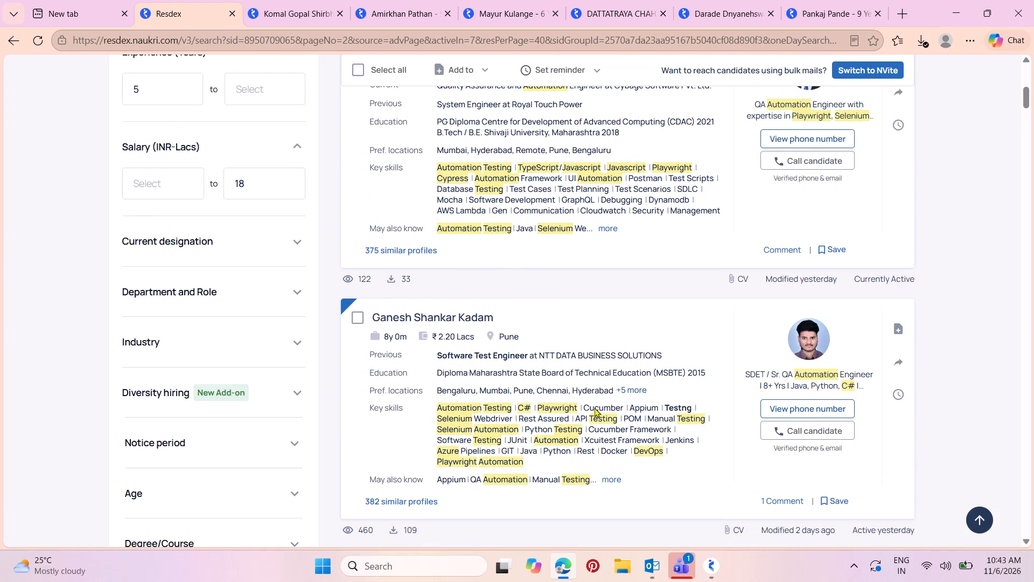
scroll(595, 407, "down", 7)
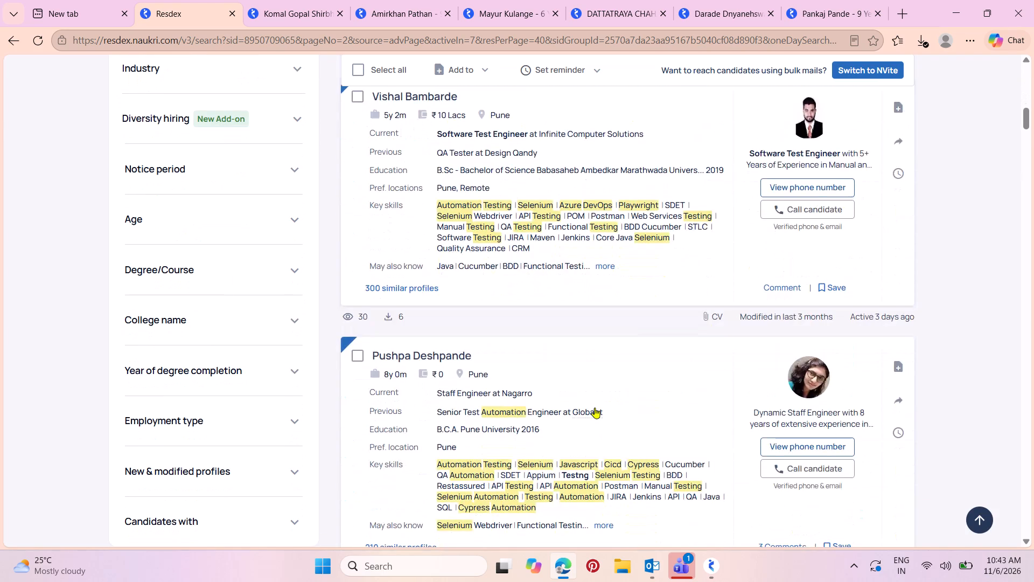
scroll(595, 407, "down", 4)
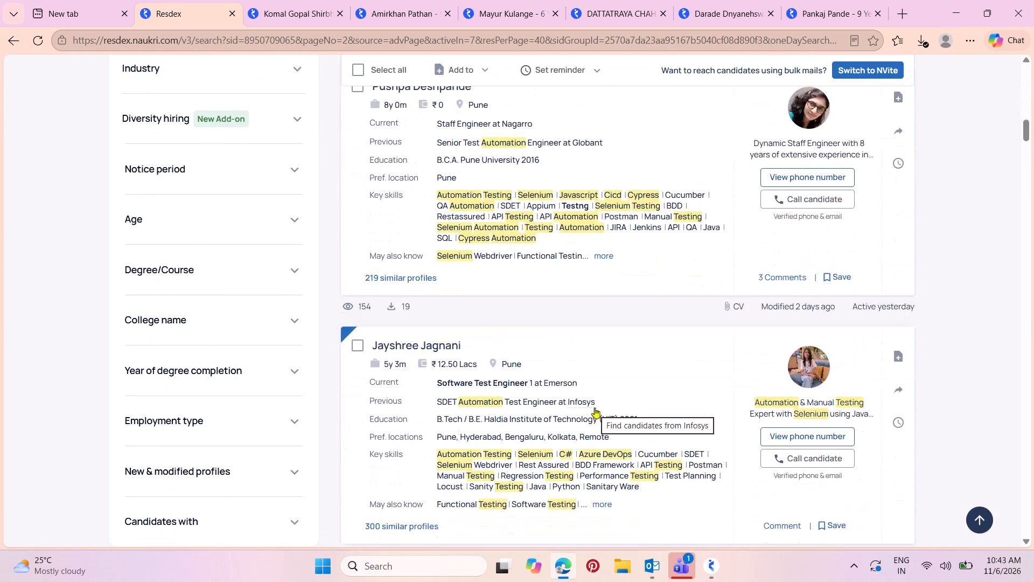
scroll(595, 407, "down", 11)
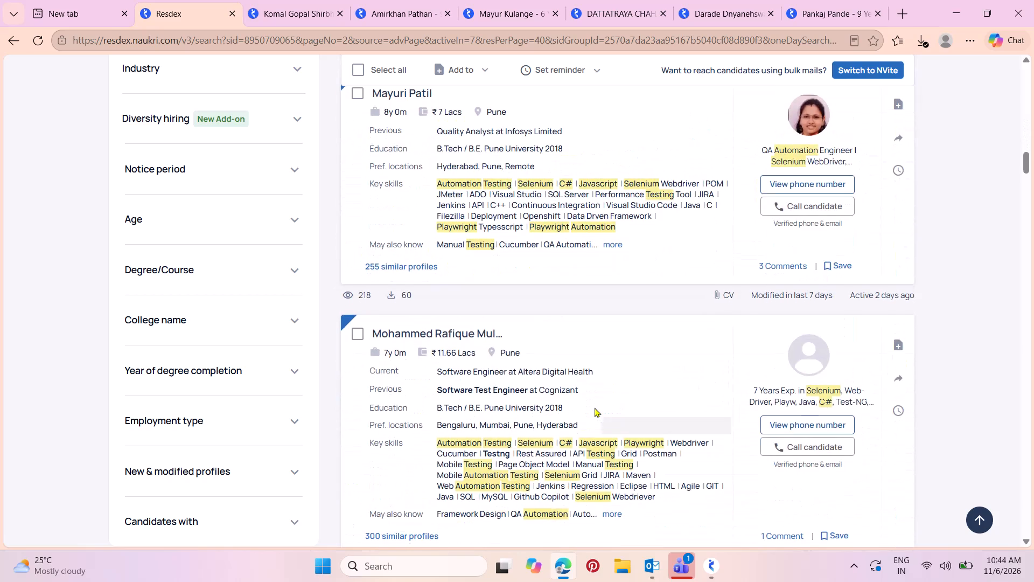
scroll(595, 407, "down", 7)
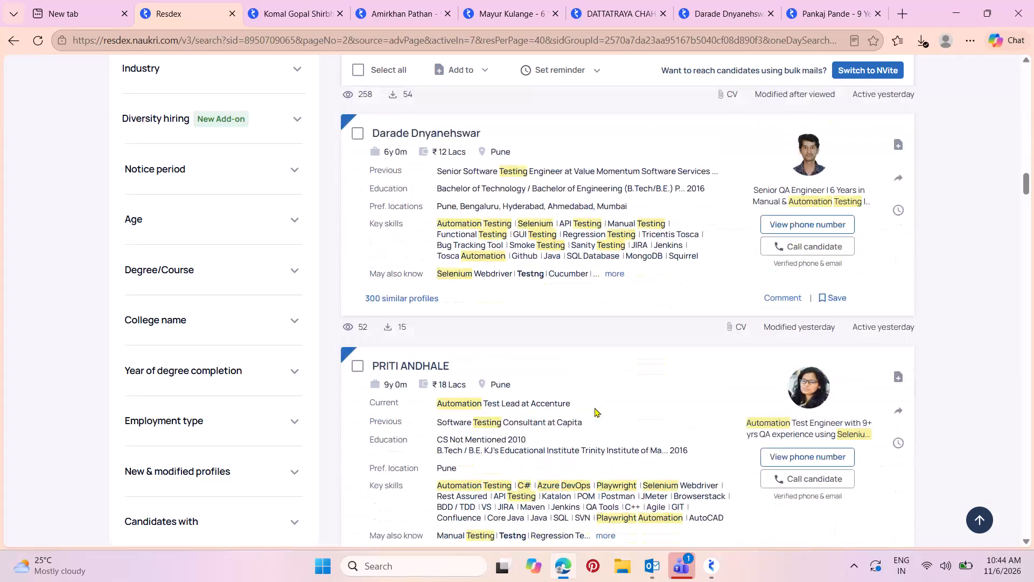
scroll(595, 407, "down", 8)
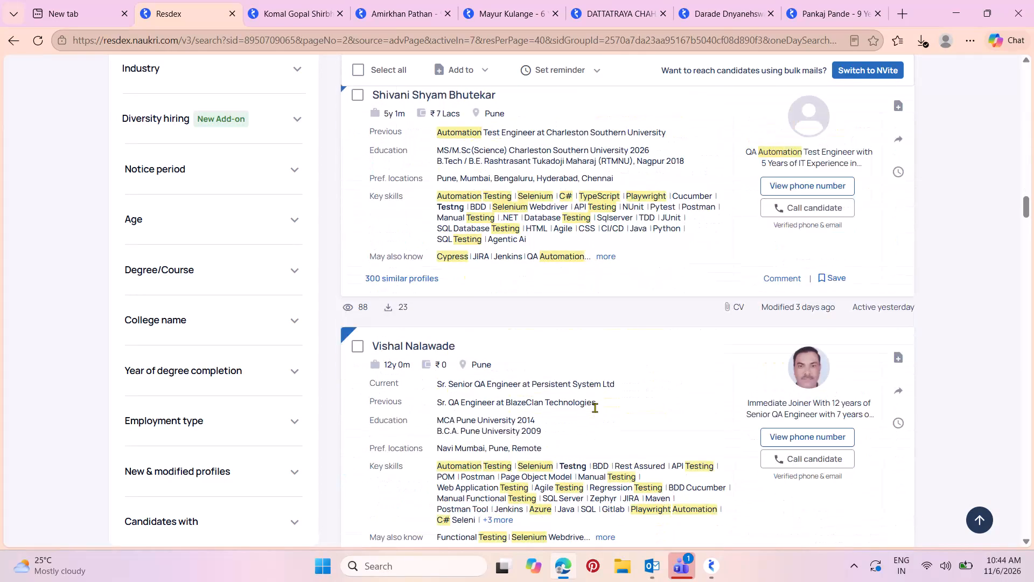
scroll(595, 407, "down", 8)
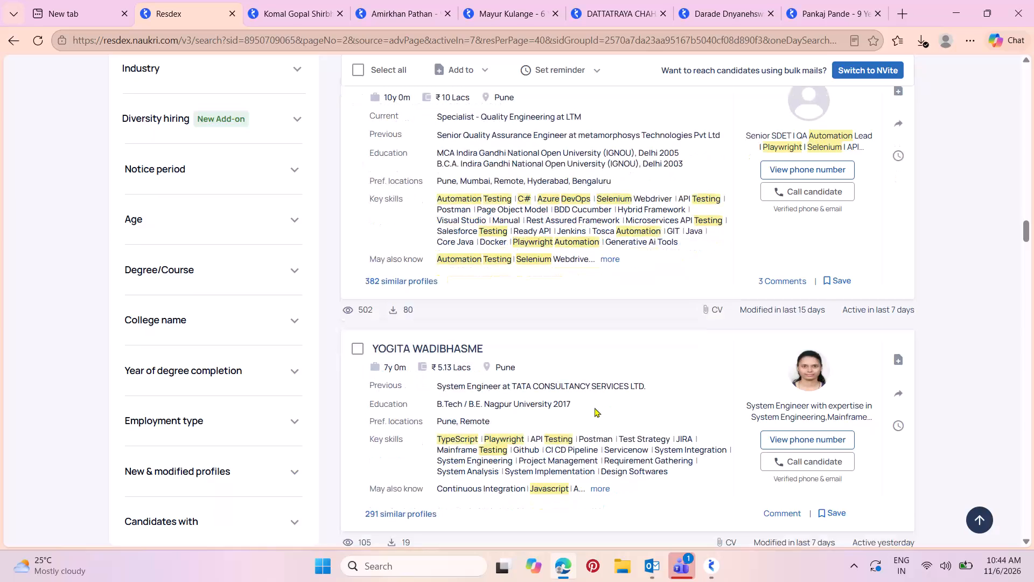
scroll(595, 407, "down", 6)
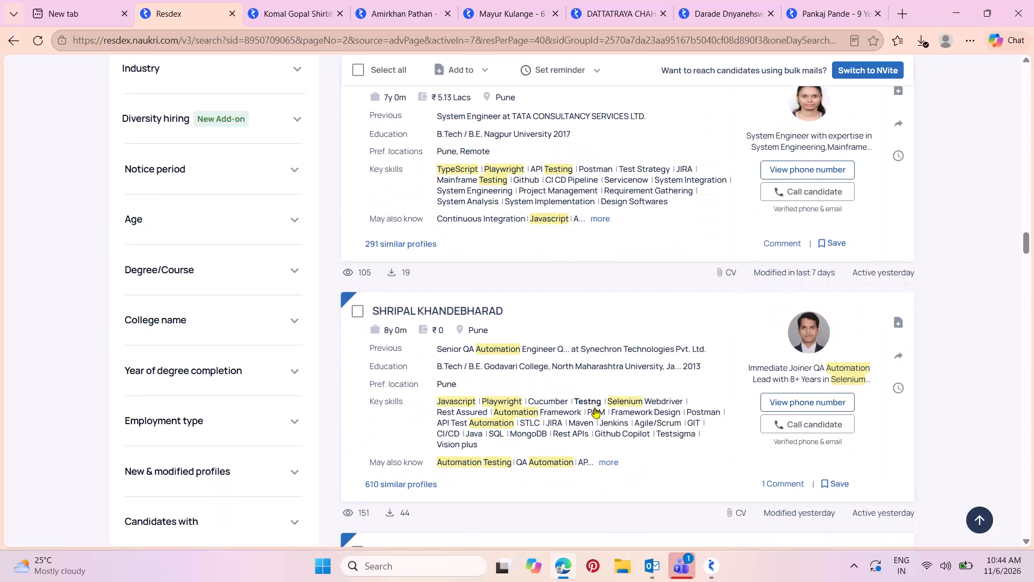
scroll(595, 407, "down", 1)
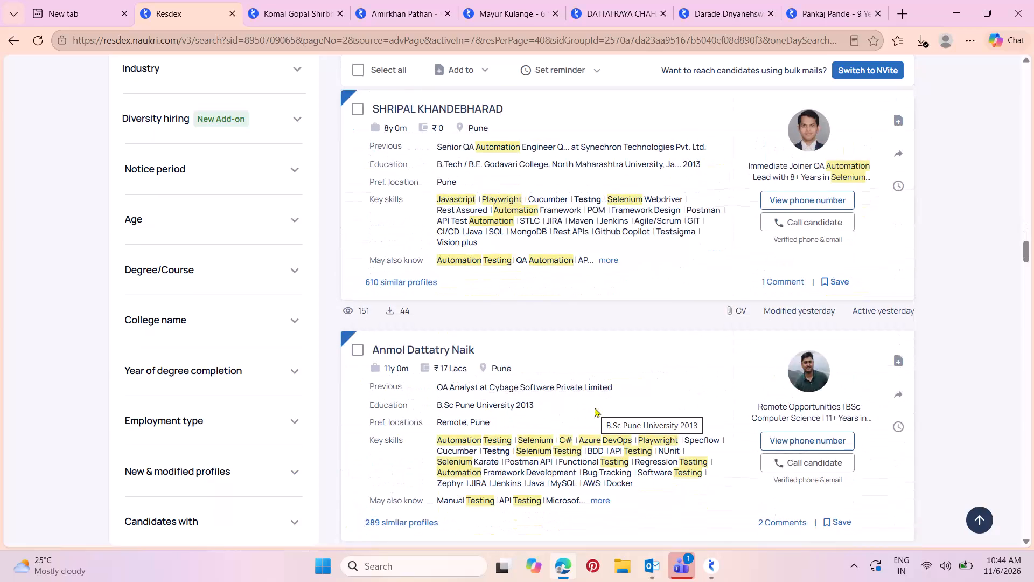
scroll(595, 407, "down", 10)
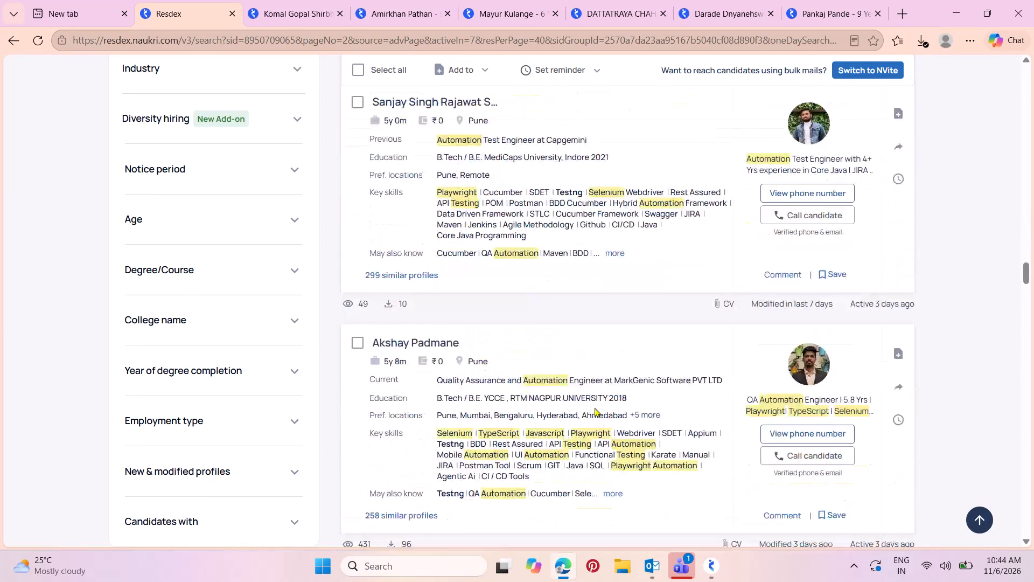
scroll(595, 407, "down", 10)
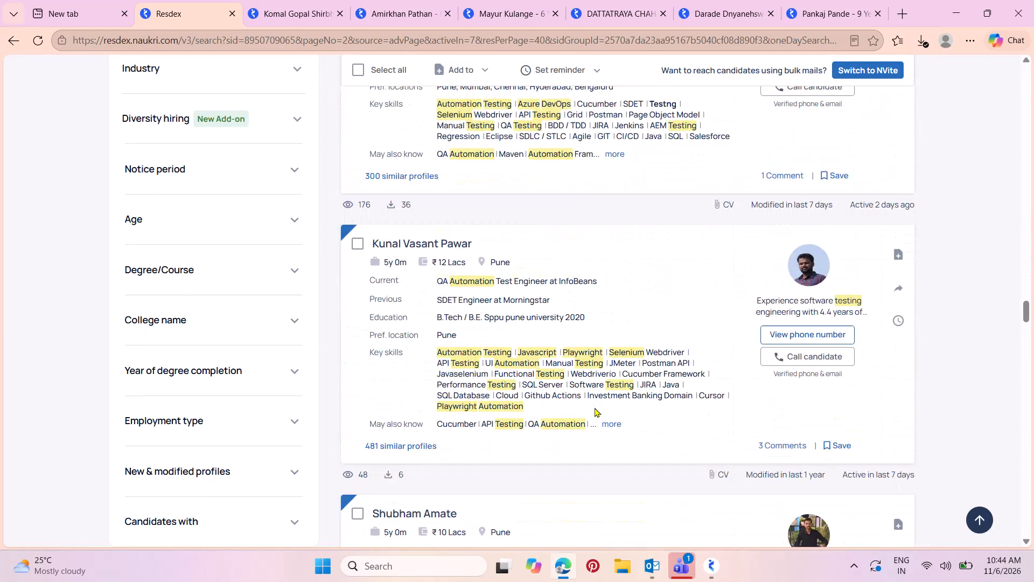
scroll(595, 407, "down", 4)
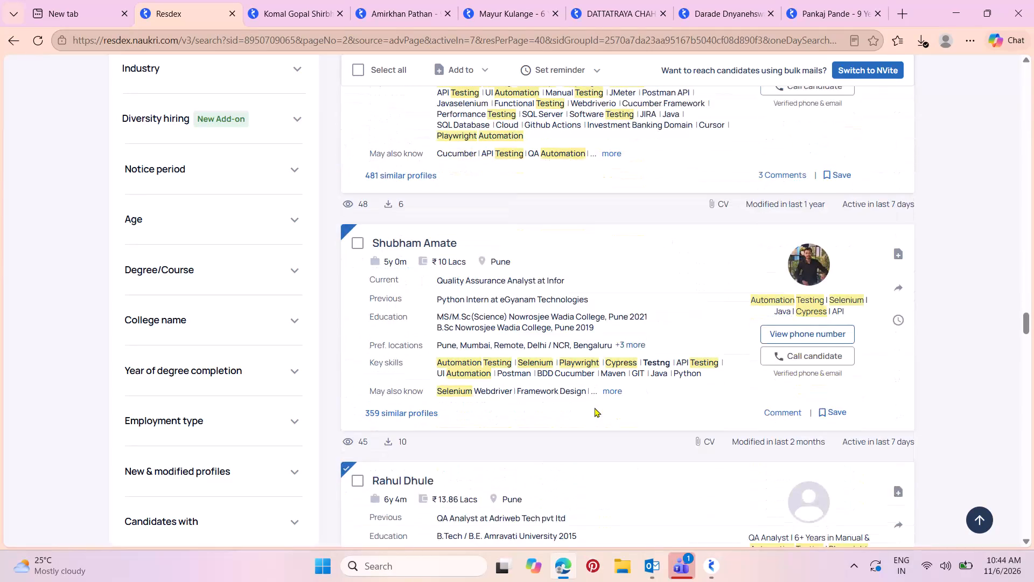
scroll(595, 407, "down", 3)
scroll(595, 407, "up", 1)
scroll(595, 407, "down", 3)
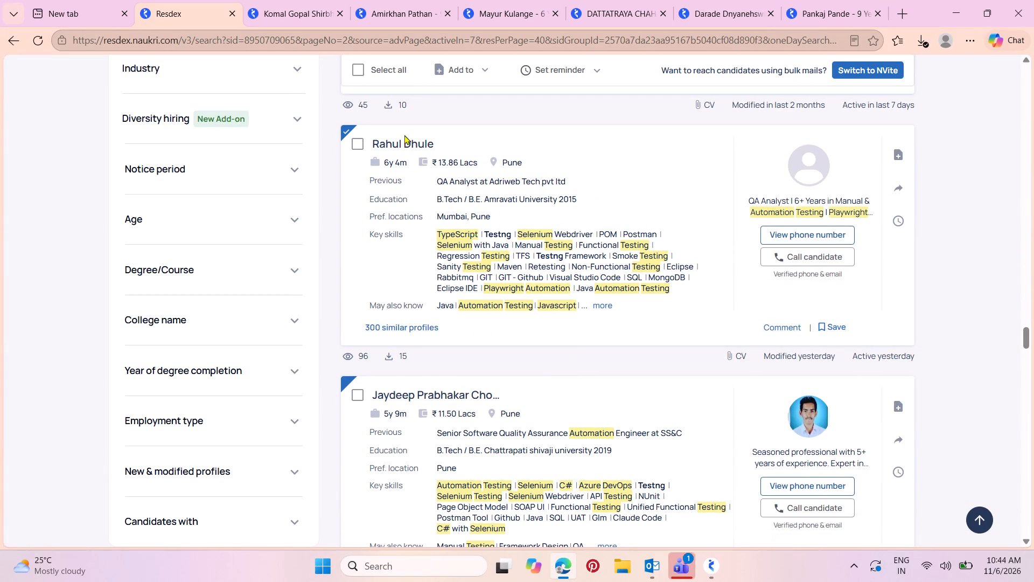
scroll(653, 469, "down", 3)
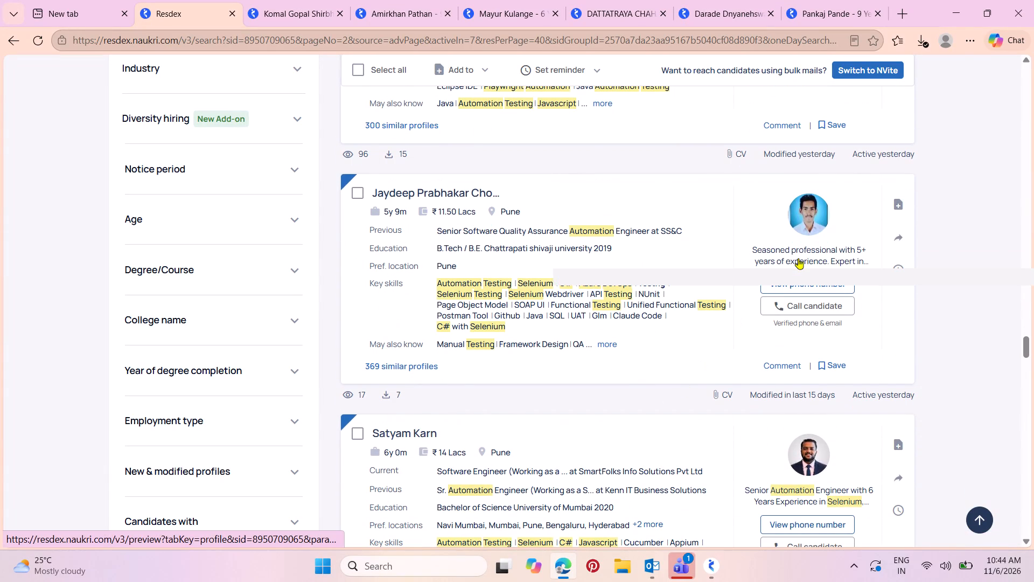
Check the profile of the former SS&C Senior Software Quality Assurance Automation Engineer, closing it after viewing the summary and key skills.
left_click(384, 188)
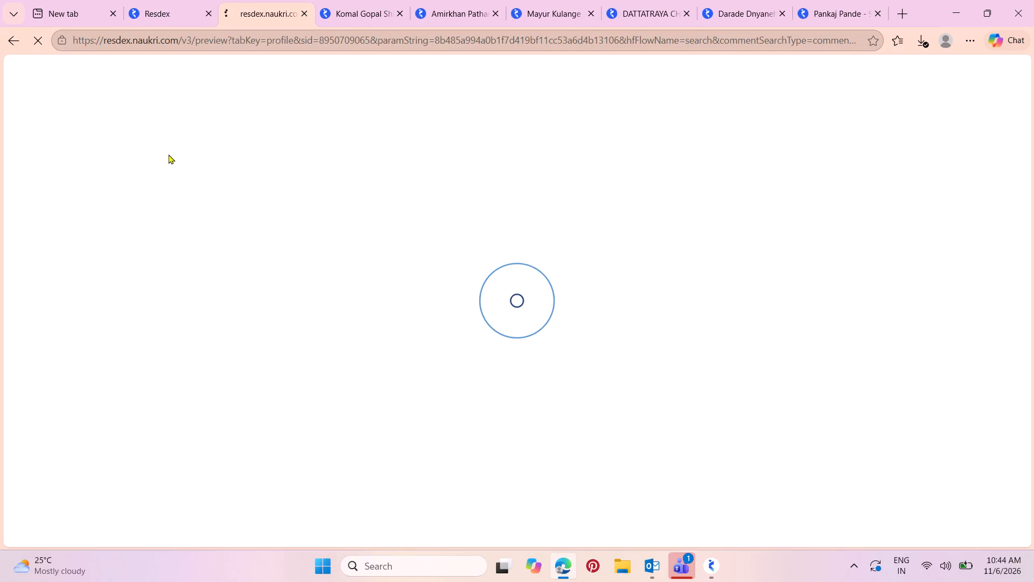
left_click(312, 16)
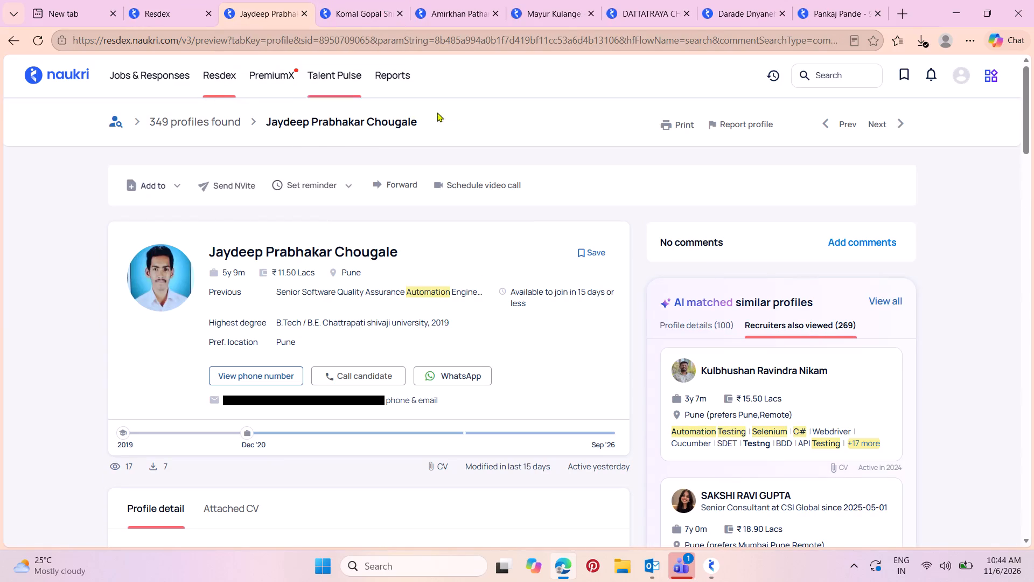
scroll(588, 408, "down", 2)
left_click(301, 12)
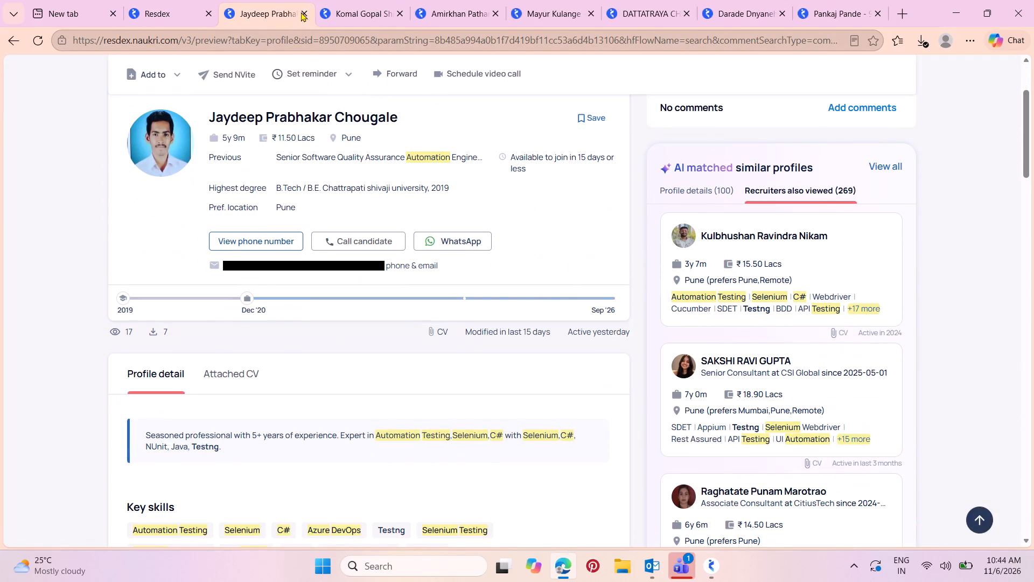
Review the remaining candidate cards on the second results page for experience, salary, and C#, Selenium and Playwright skills.
scroll(686, 403, "down", 2)
scroll(609, 372, "down", 3)
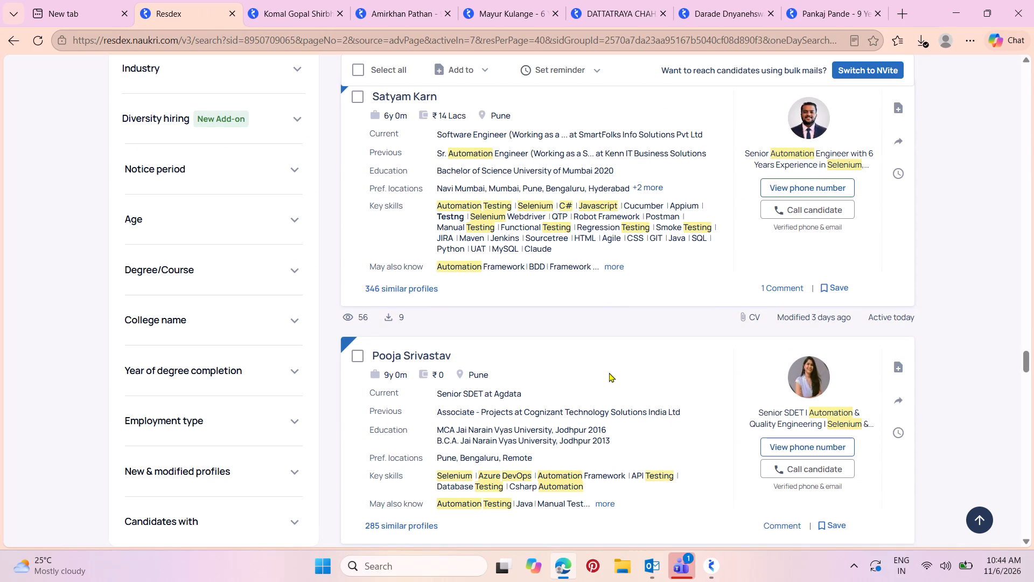
scroll(609, 372, "down", 8)
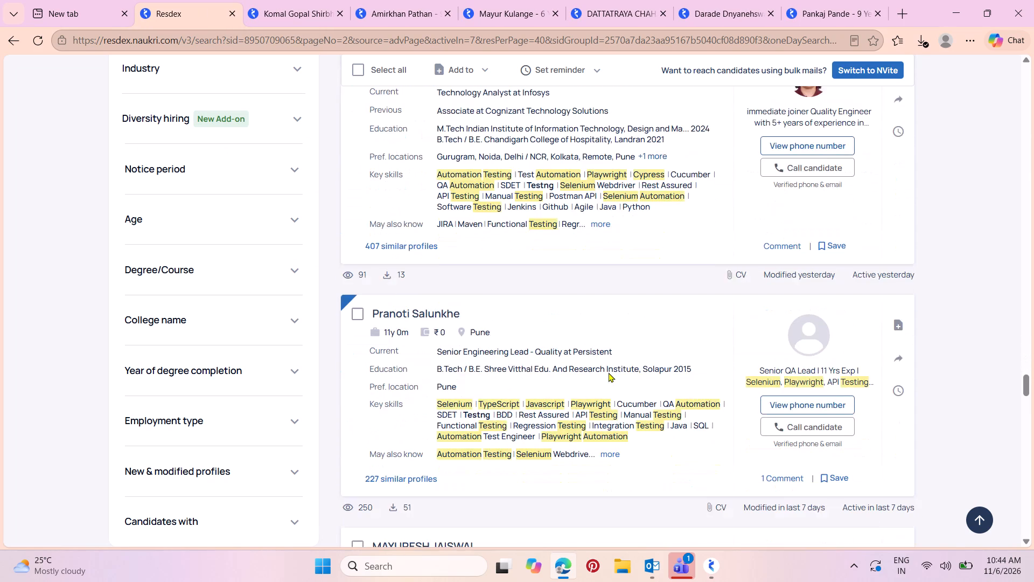
scroll(609, 372, "down", 7)
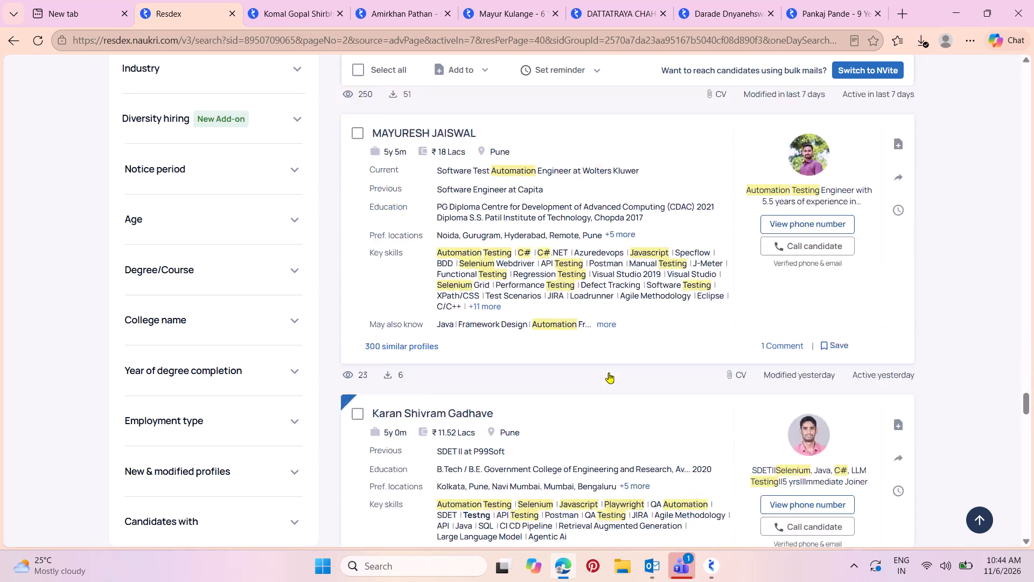
scroll(609, 372, "down", 8)
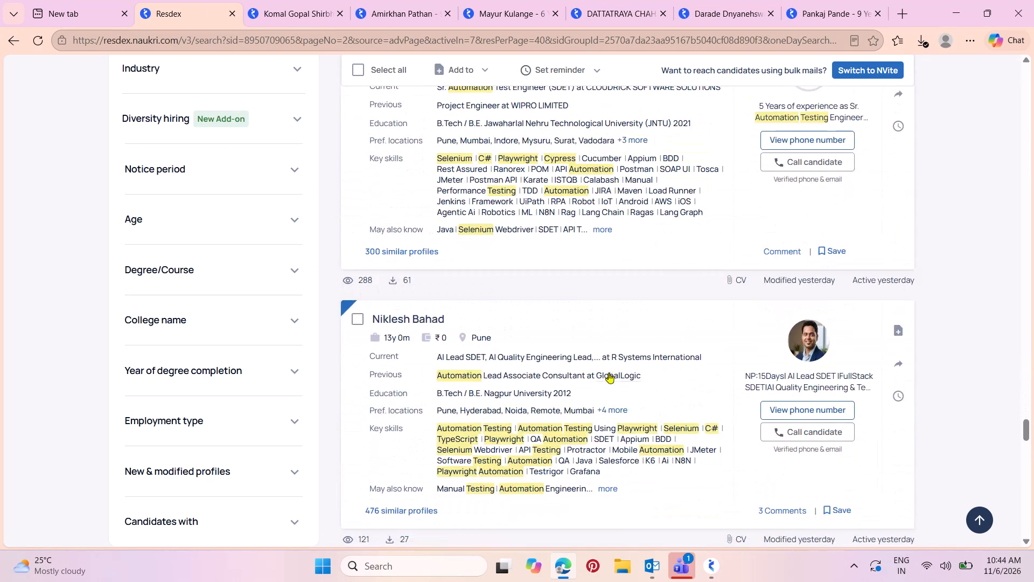
scroll(609, 372, "down", 5)
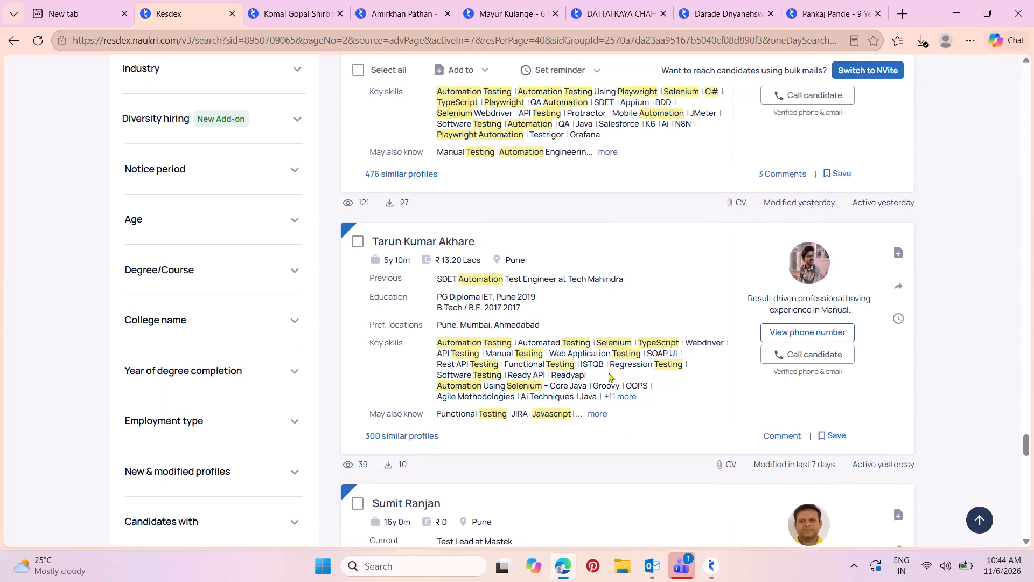
scroll(609, 372, "down", 6)
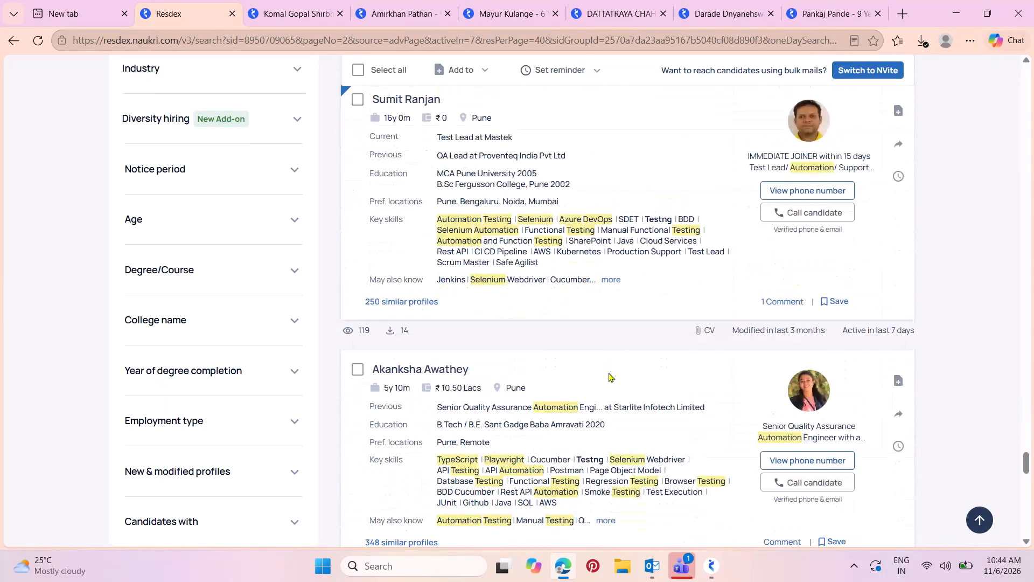
scroll(609, 372, "up", 1)
scroll(609, 372, "down", 4)
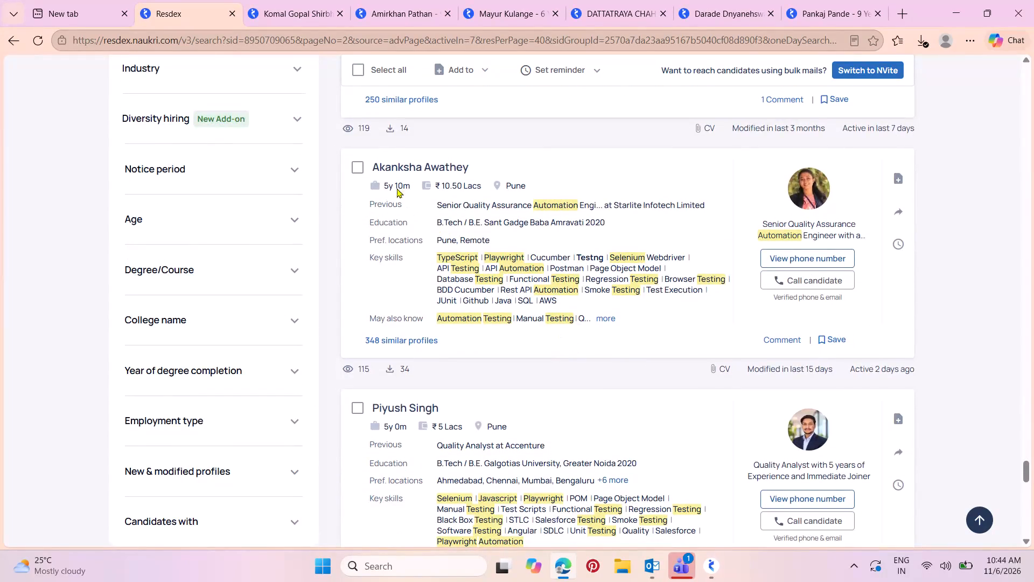
Open the profile of the former Starlite Infotech Senior Quality Assurance Automation Engineer and examine the work details and attached CV.
left_click(396, 164)
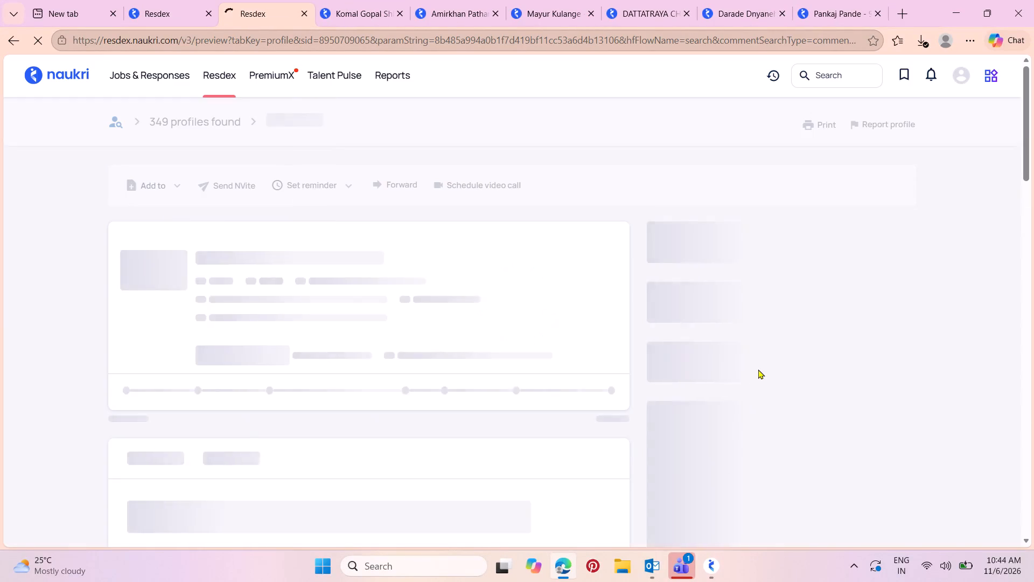
scroll(179, 306, "down", 17)
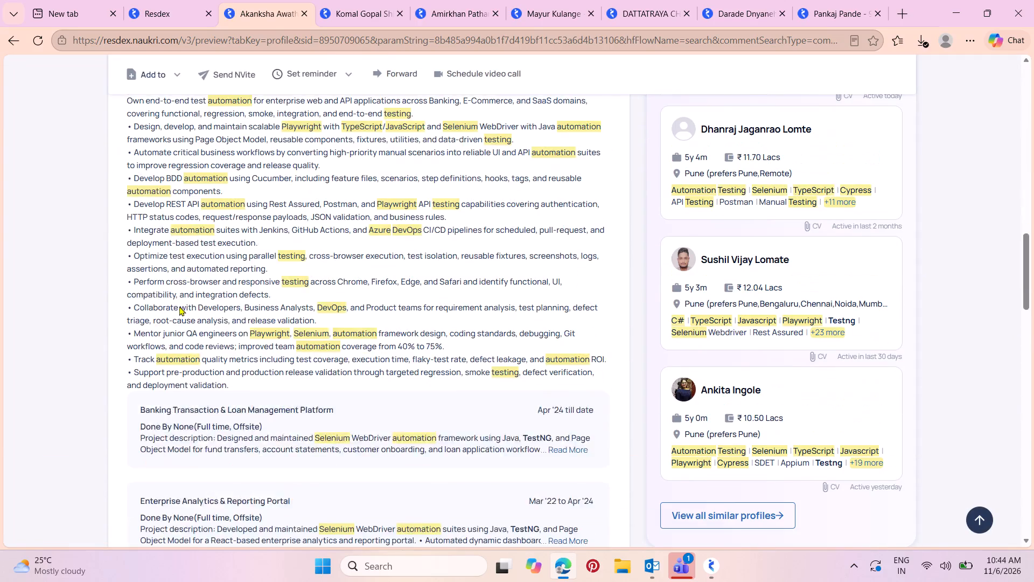
scroll(179, 306, "down", 16)
scroll(181, 300, "up", 1)
scroll(181, 300, "down", 2)
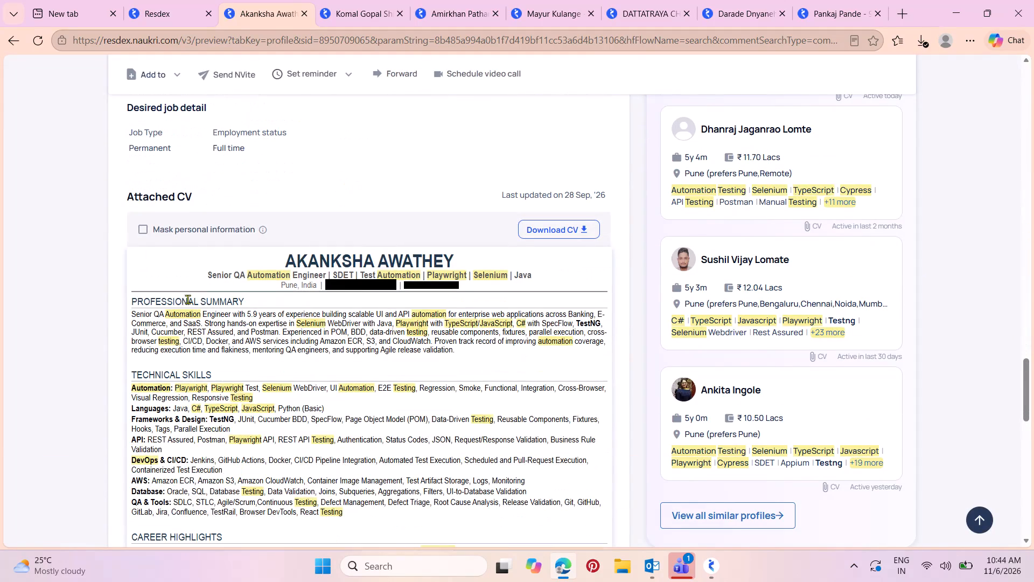
Select the name, job headline and contact lines at the top of the attached CV.
left_click_drag(271, 250, 463, 281)
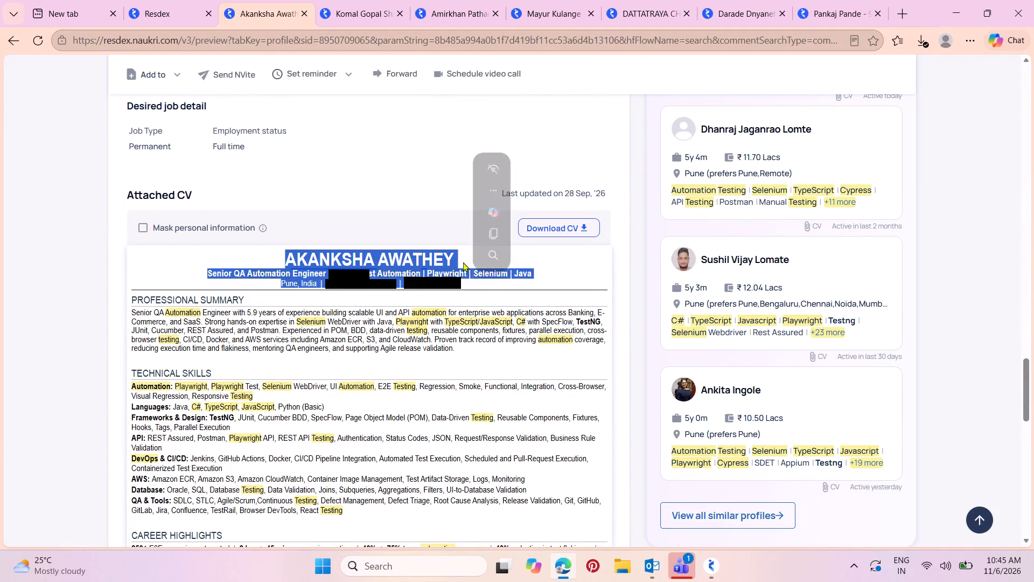
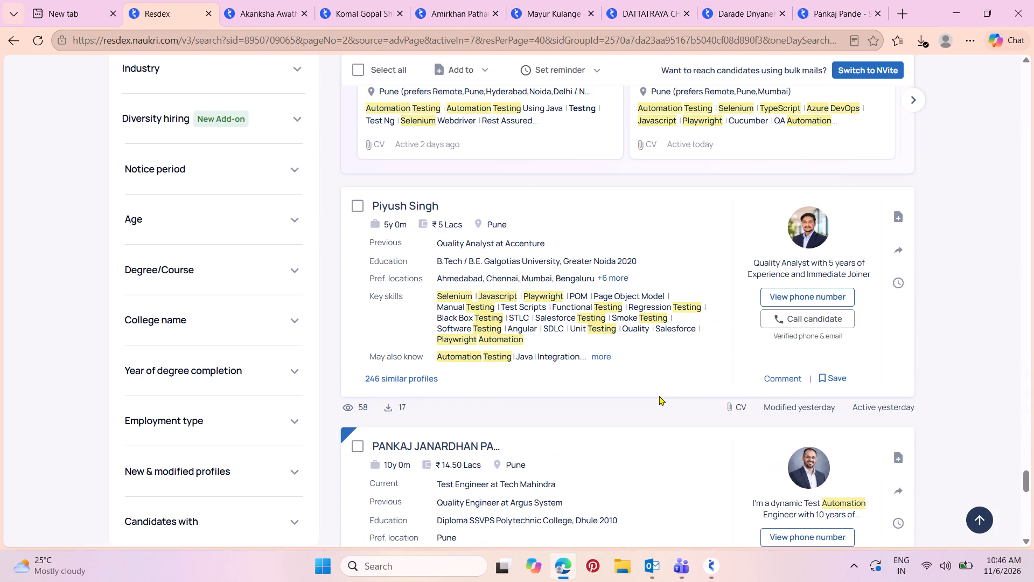
Review the next candidate cards on the second results page for experience, salary, and C#, Selenium and Playwright skills.
scroll(605, 391, "down", 3)
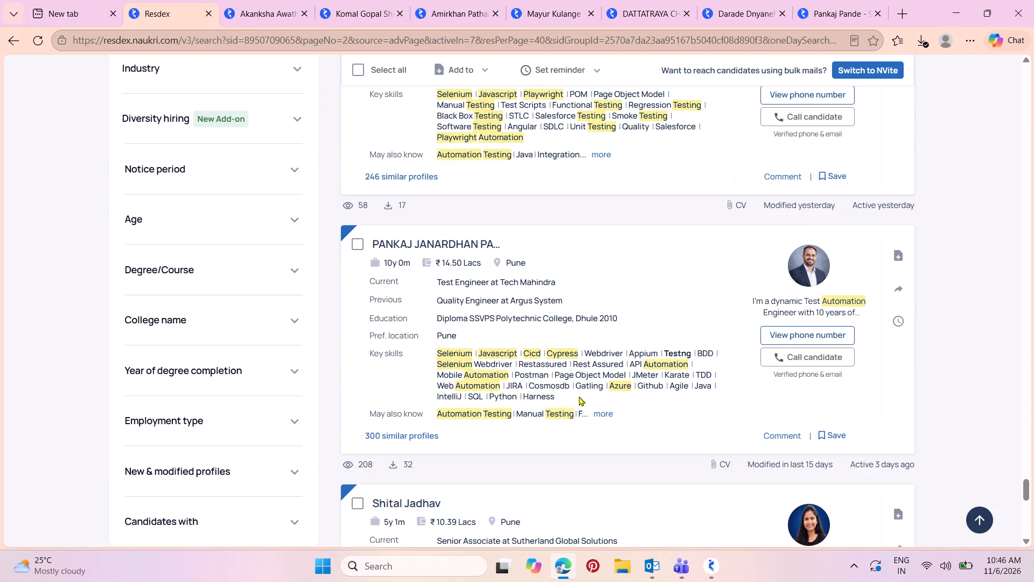
scroll(579, 396, "down", 6)
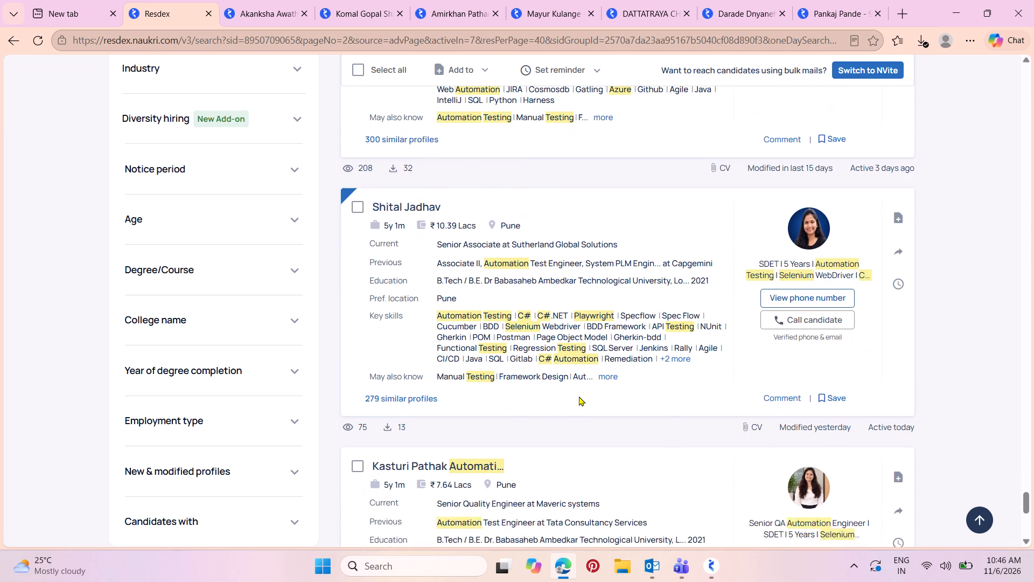
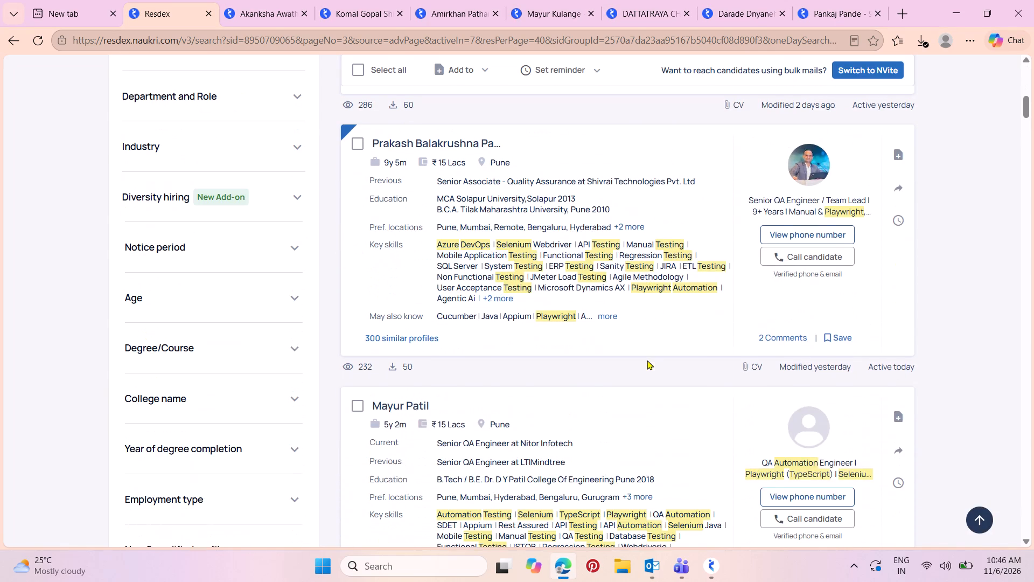
Review the candidate cards on the third results page for experience, salary, and C#, Selenium and Playwright skills.
scroll(647, 360, "down", 3)
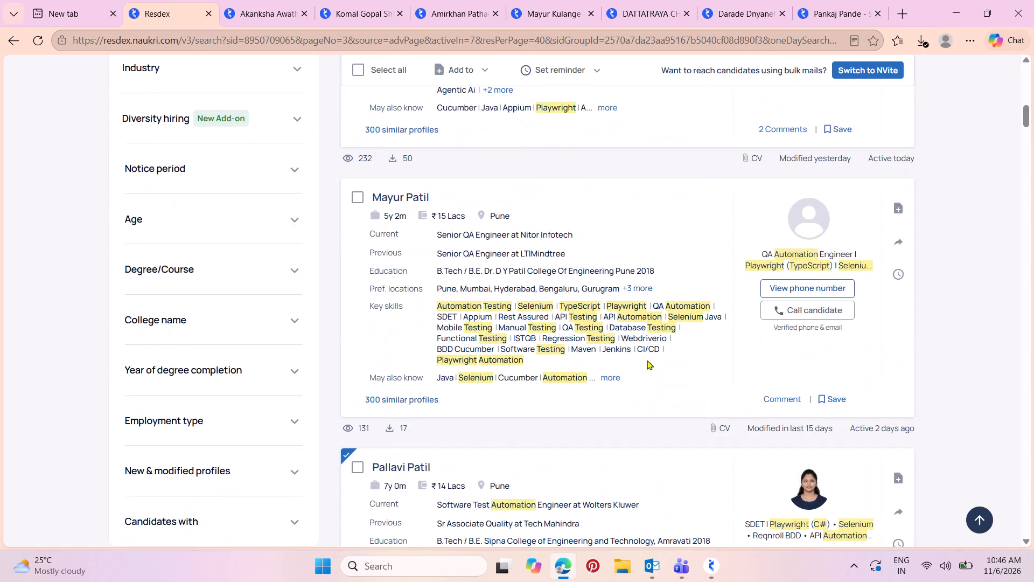
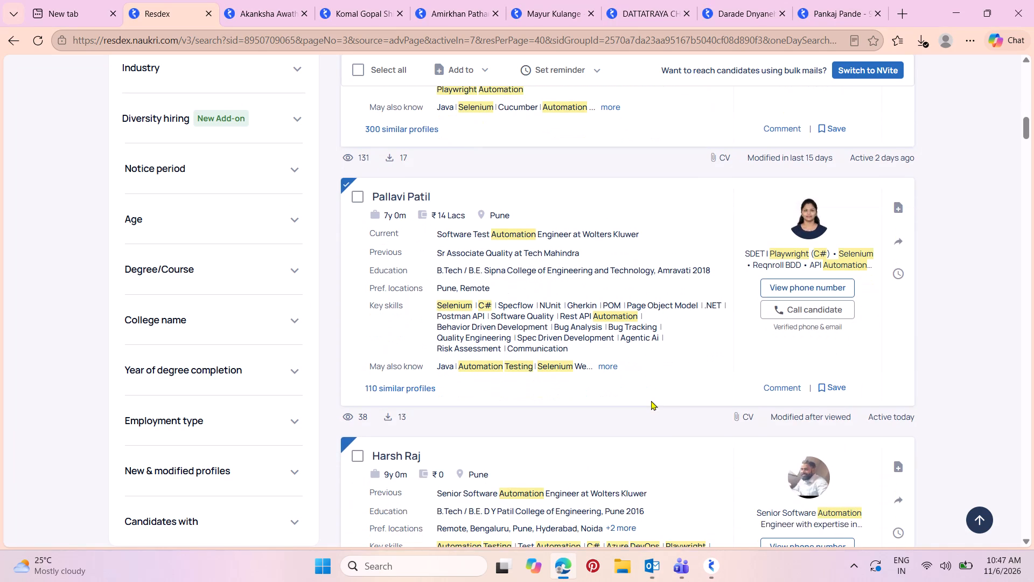
Review the candidate cards on the third results page for experience, salary, location, and C#, Selenium and Playwright skills.
scroll(651, 400, "down", 1)
scroll(651, 400, "up", 1)
scroll(651, 400, "down", 3)
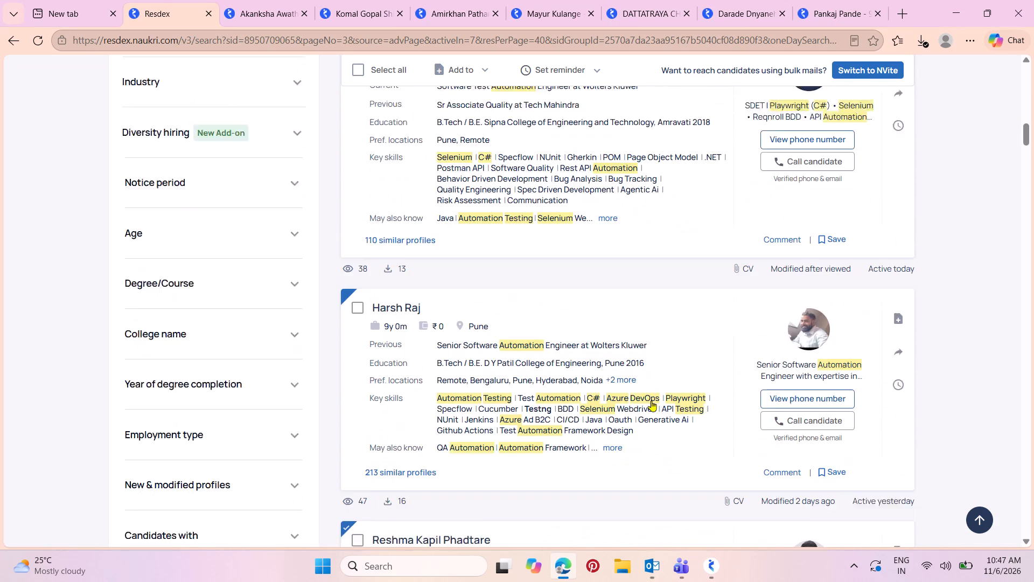
scroll(651, 400, "down", 6)
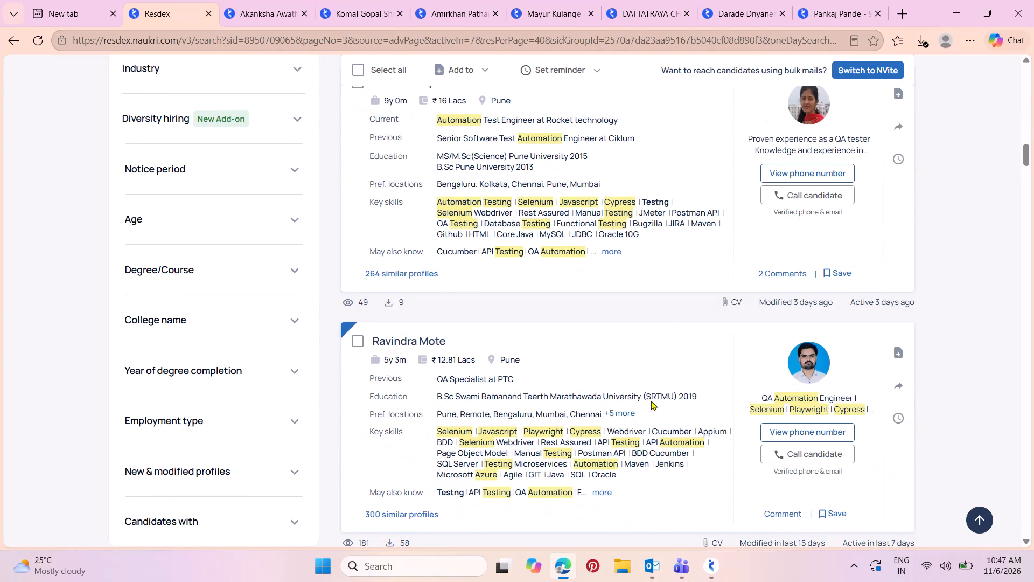
scroll(651, 400, "down", 3)
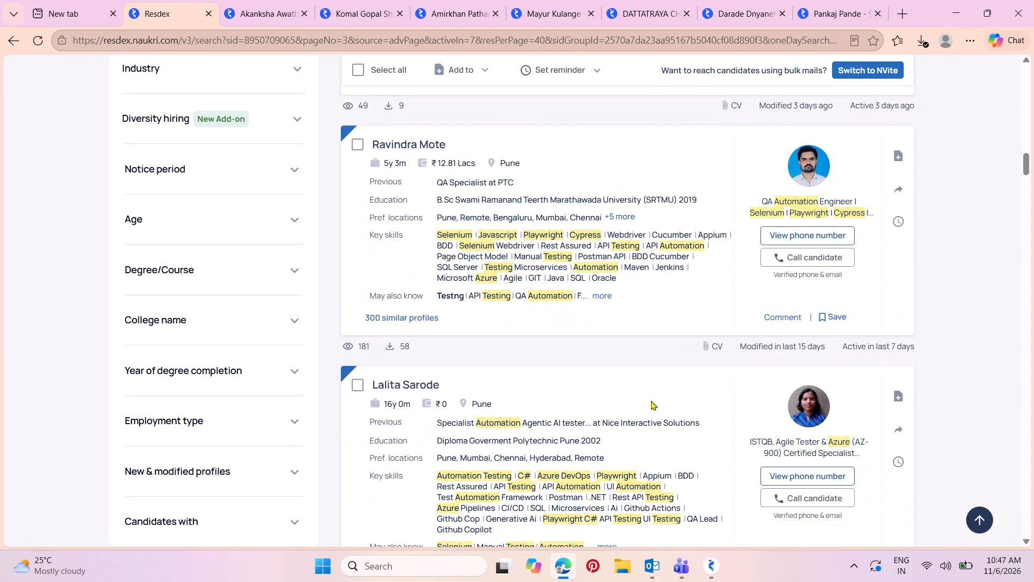
scroll(651, 400, "down", 6)
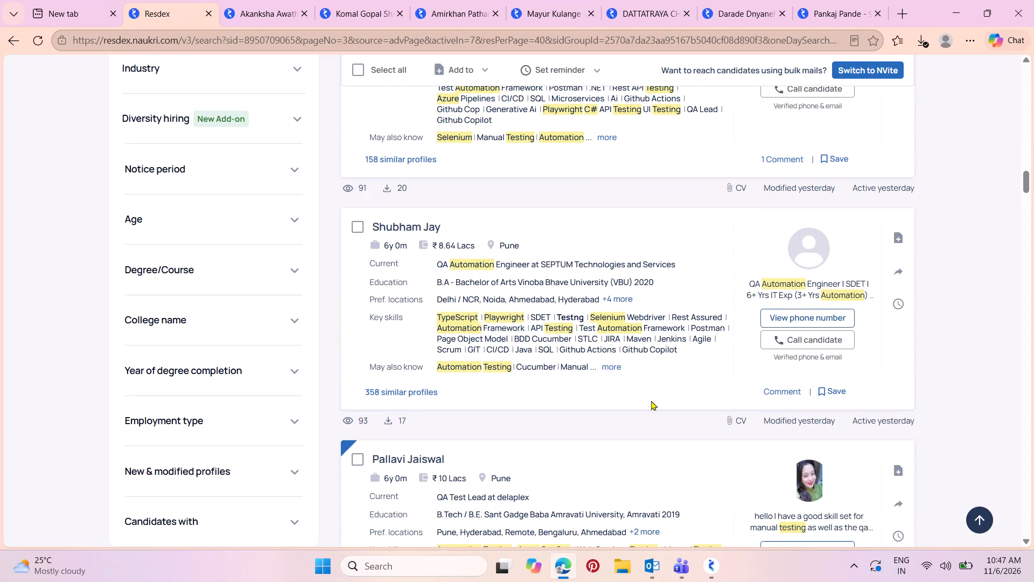
Review the candidate cards on the third results page for experience, salary, current role, and C#, Selenium and Playwright skills.
scroll(703, 433, "down", 3)
scroll(651, 397, "down", 4)
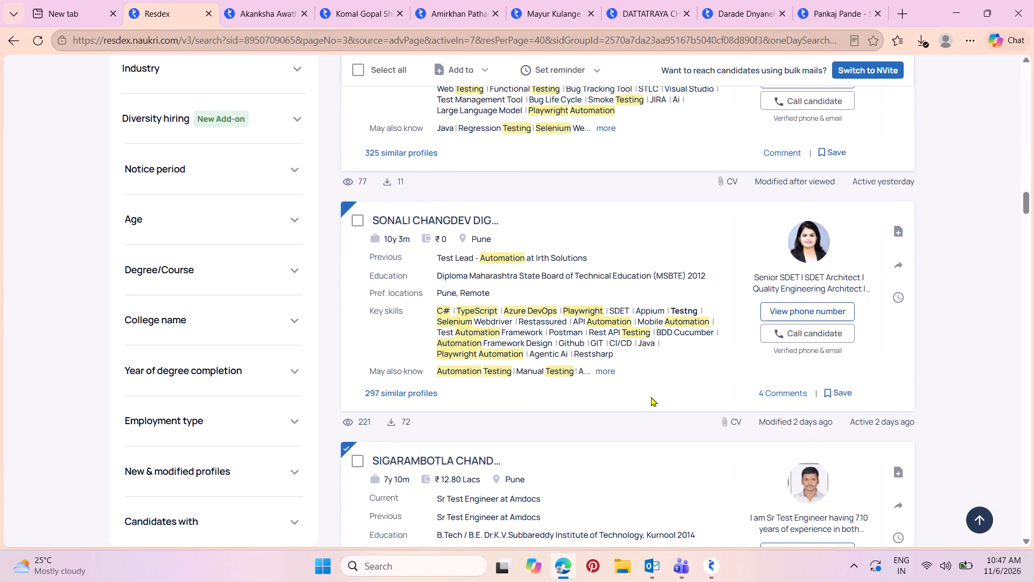
scroll(651, 397, "down", 6)
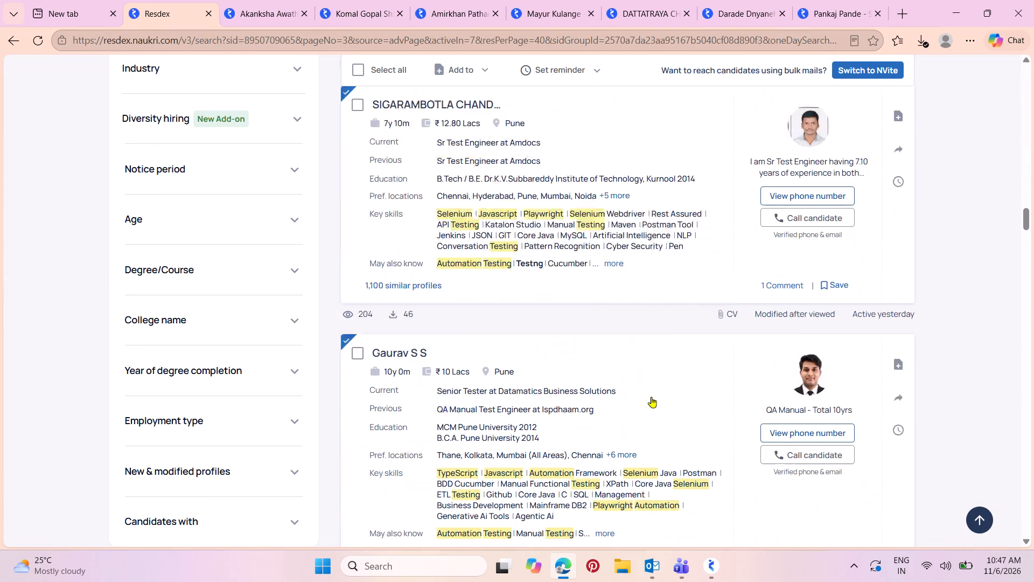
scroll(651, 397, "down", 6)
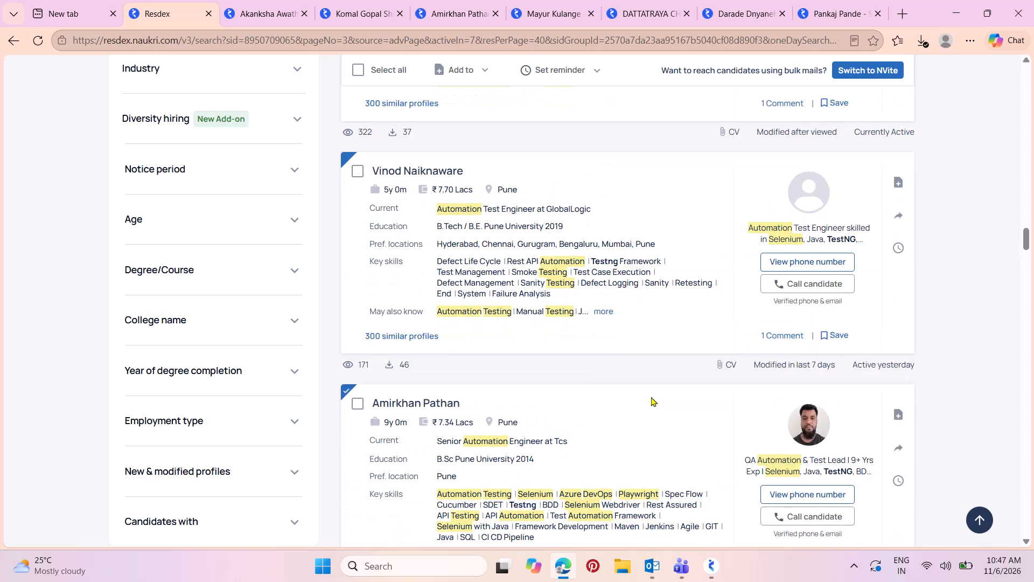
scroll(651, 397, "down", 10)
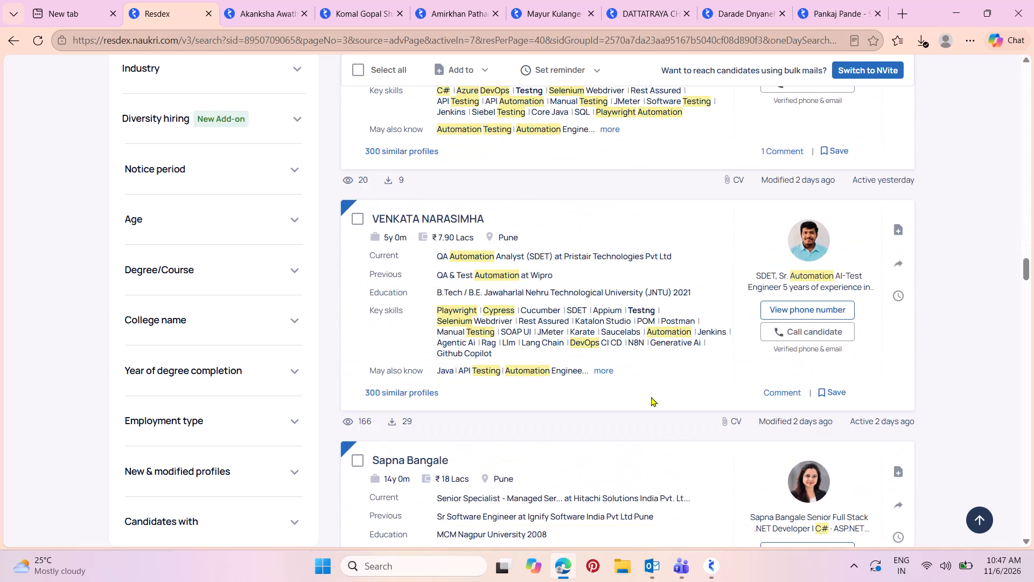
scroll(651, 397, "down", 4)
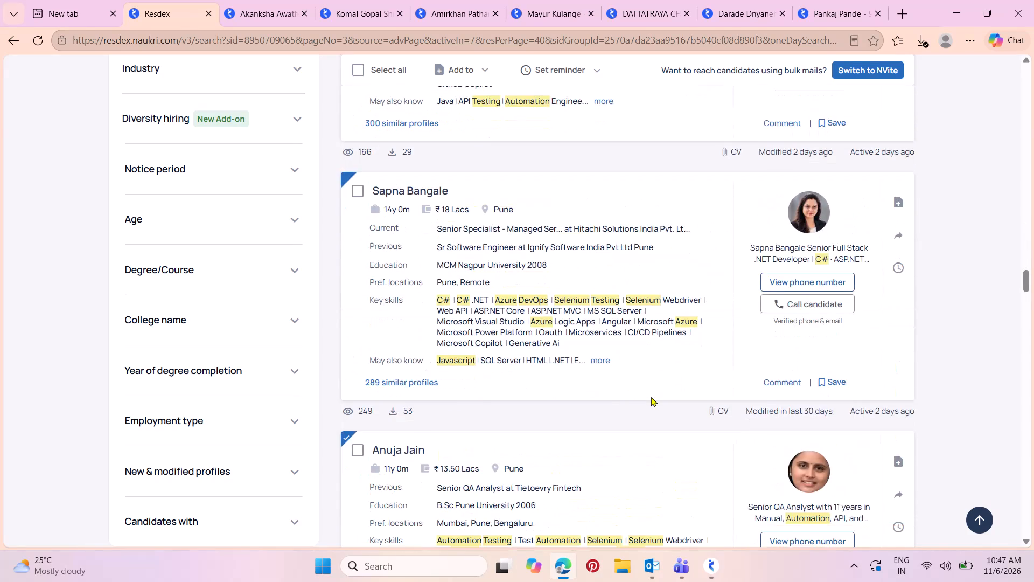
scroll(651, 397, "down", 7)
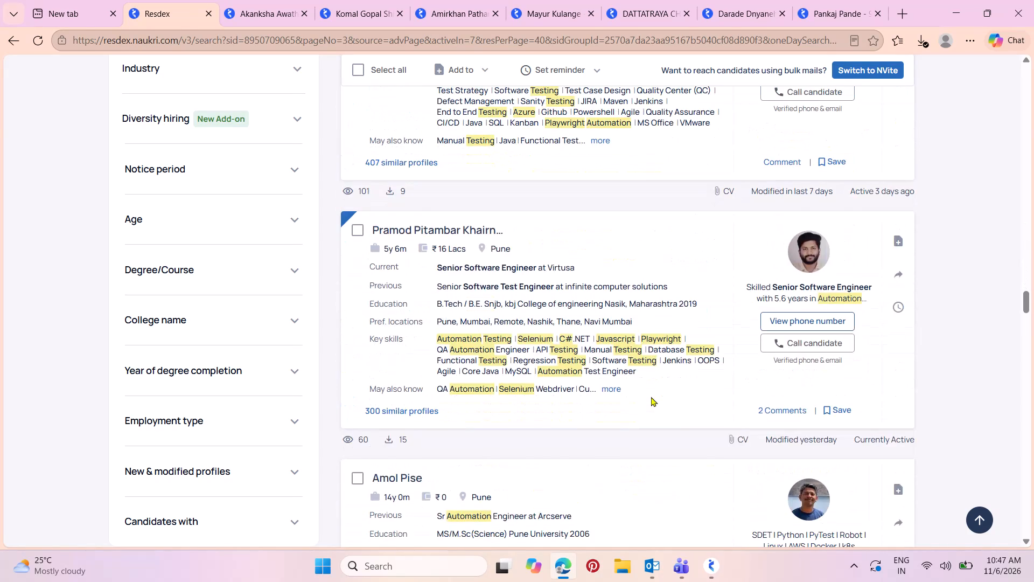
scroll(651, 397, "down", 7)
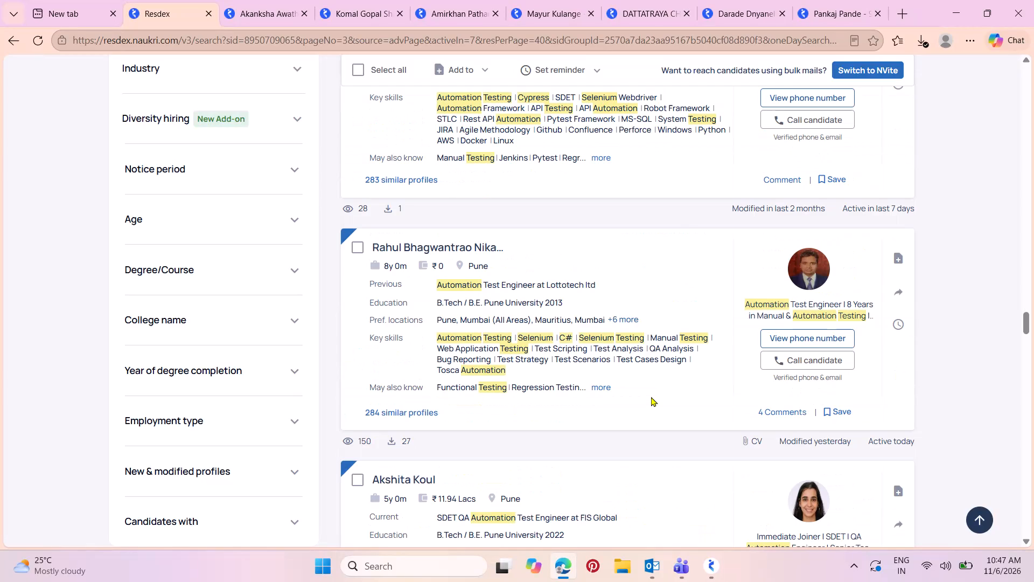
scroll(651, 397, "down", 6)
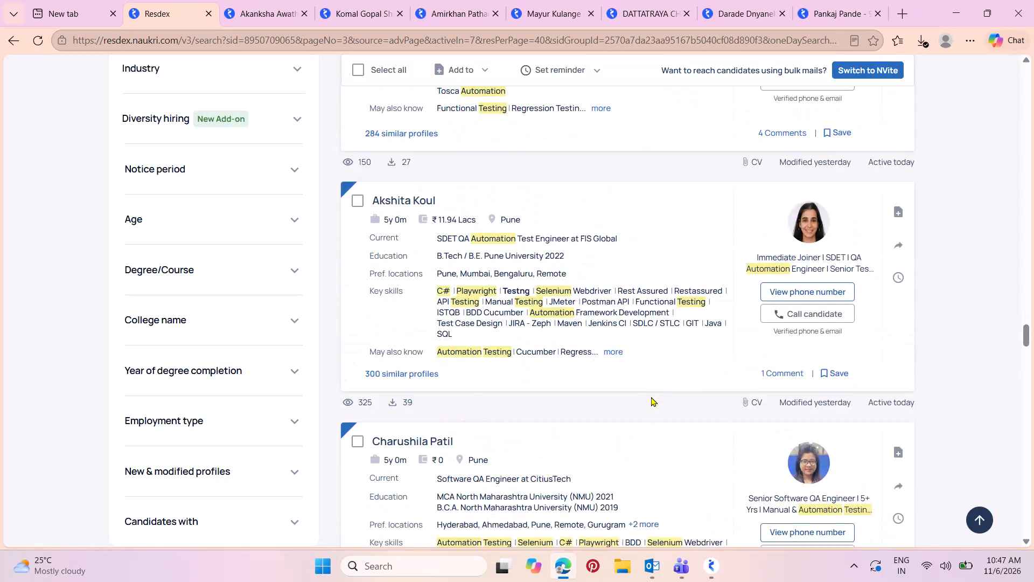
scroll(651, 397, "down", 13)
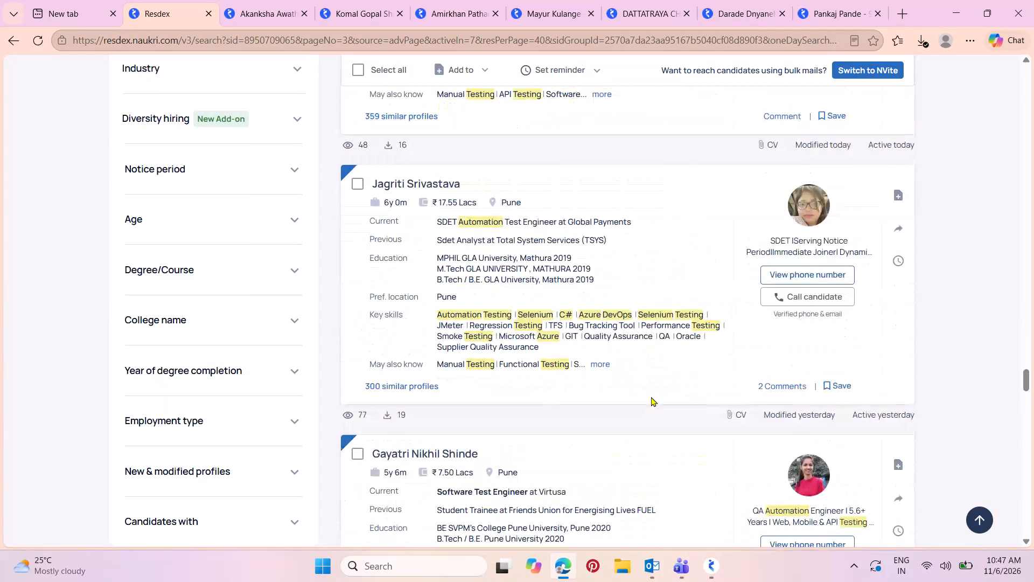
scroll(651, 397, "down", 6)
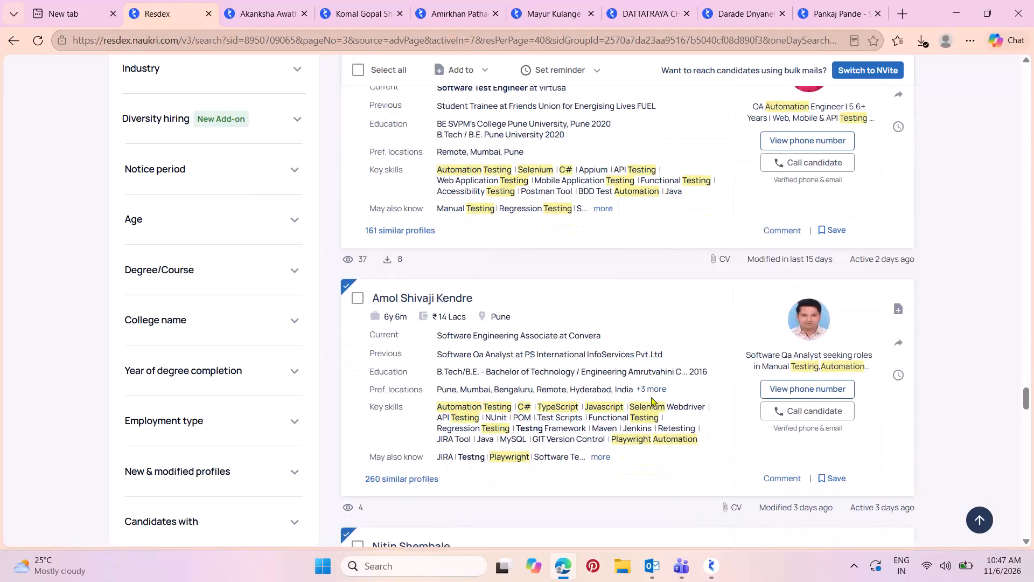
scroll(651, 397, "down", 4)
scroll(651, 397, "up", 1)
scroll(651, 397, "down", 1)
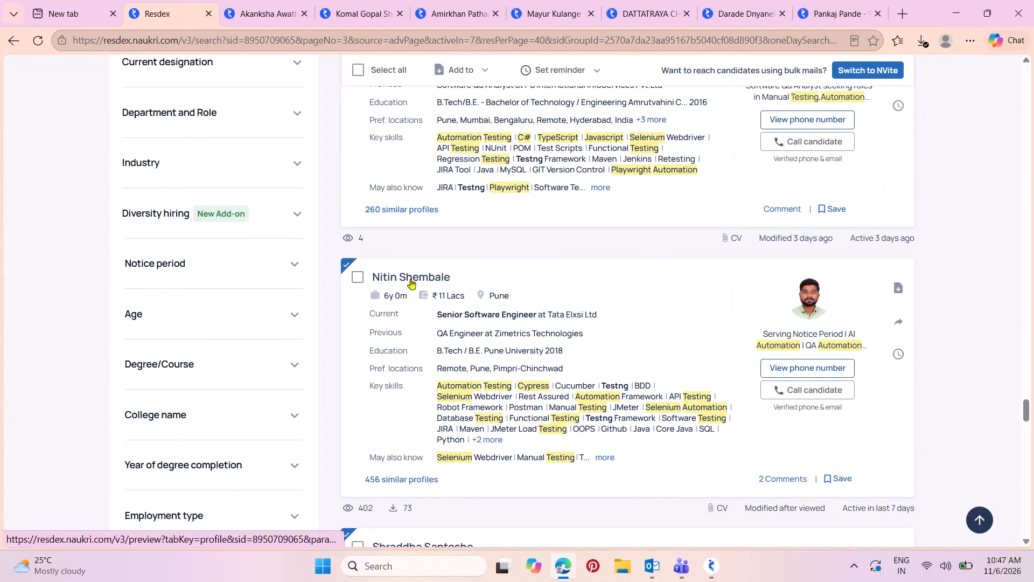
Open the profile of the Tata Elxsi Senior Software Engineer and examine the work experience and the attached CV's summary and technical skills.
left_click(411, 279)
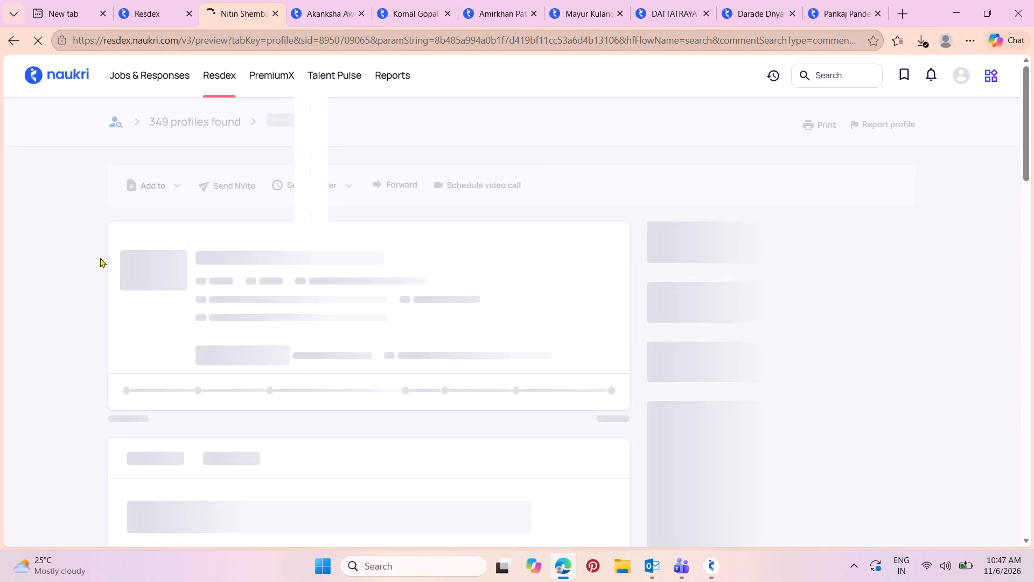
scroll(100, 258, "down", 13)
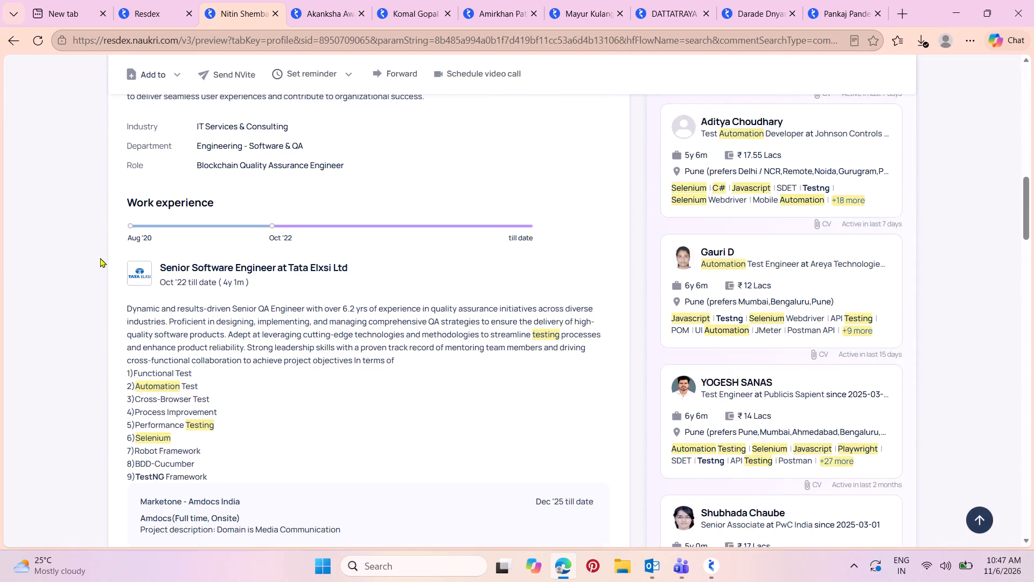
scroll(100, 258, "down", 20)
scroll(100, 258, "down", 10)
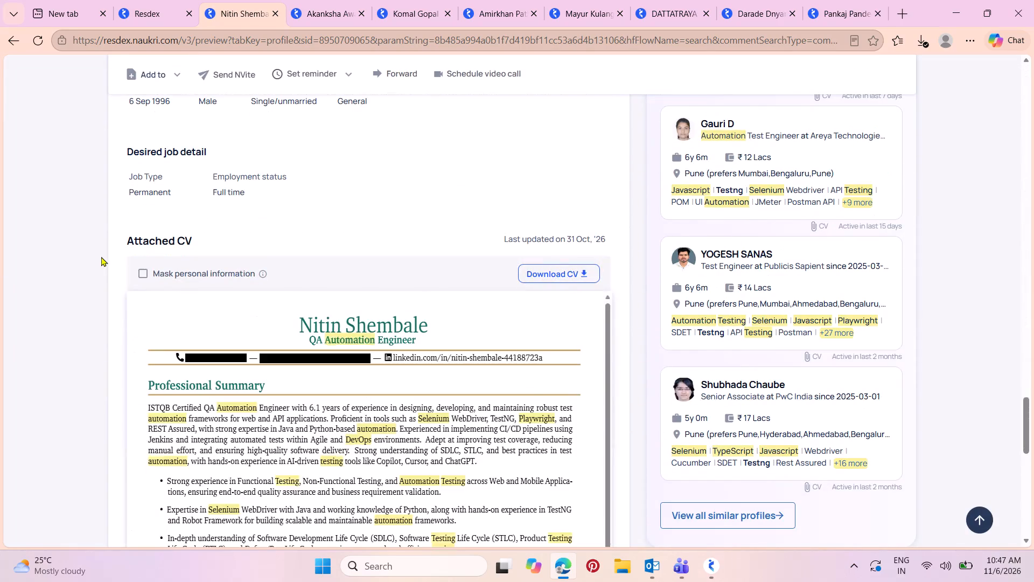
scroll(431, 368, "down", 3)
scroll(431, 368, "up", 1)
scroll(431, 368, "down", 1)
scroll(431, 368, "up", 1)
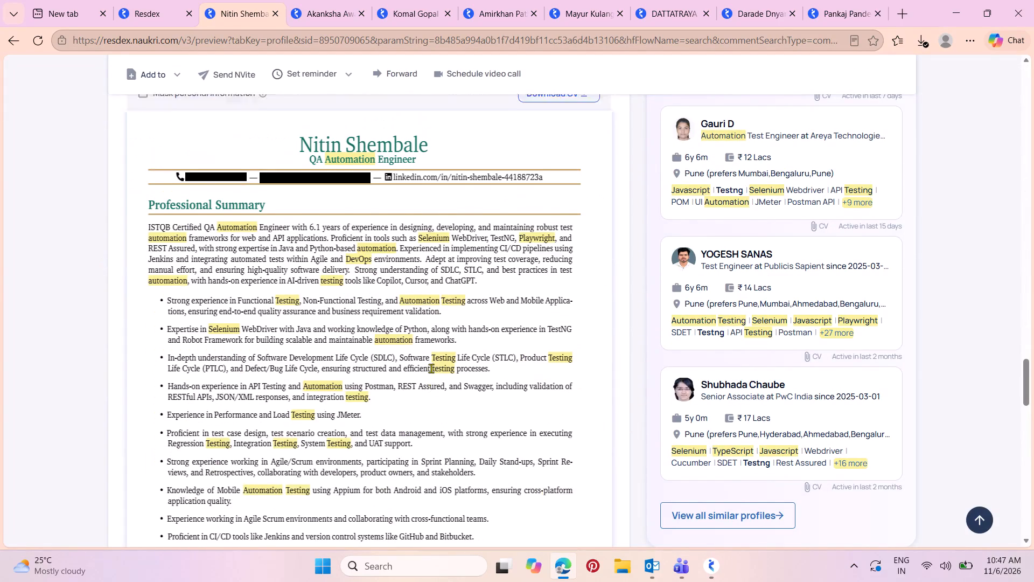
scroll(429, 358, "down", 5)
scroll(428, 357, "up", 4)
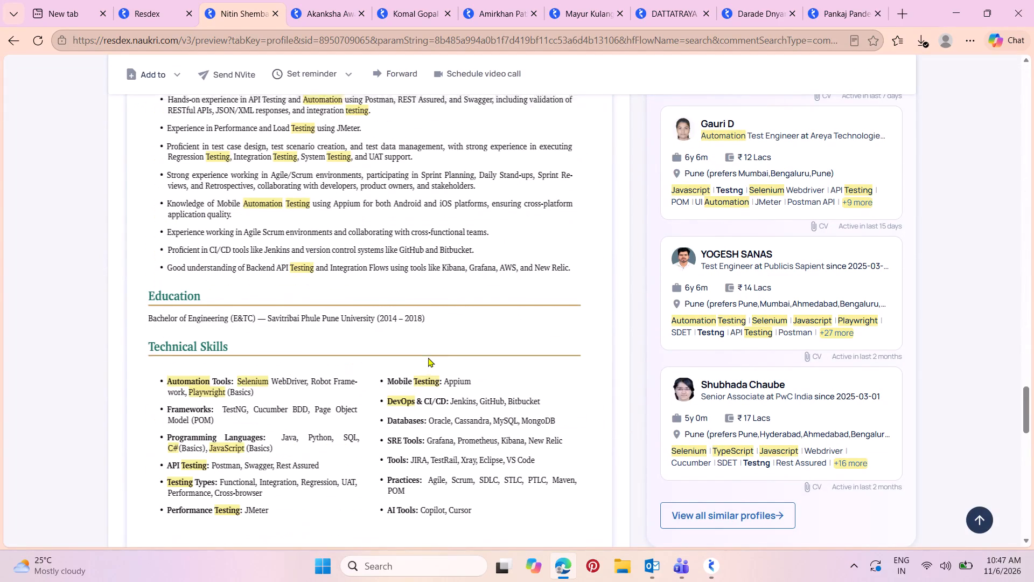
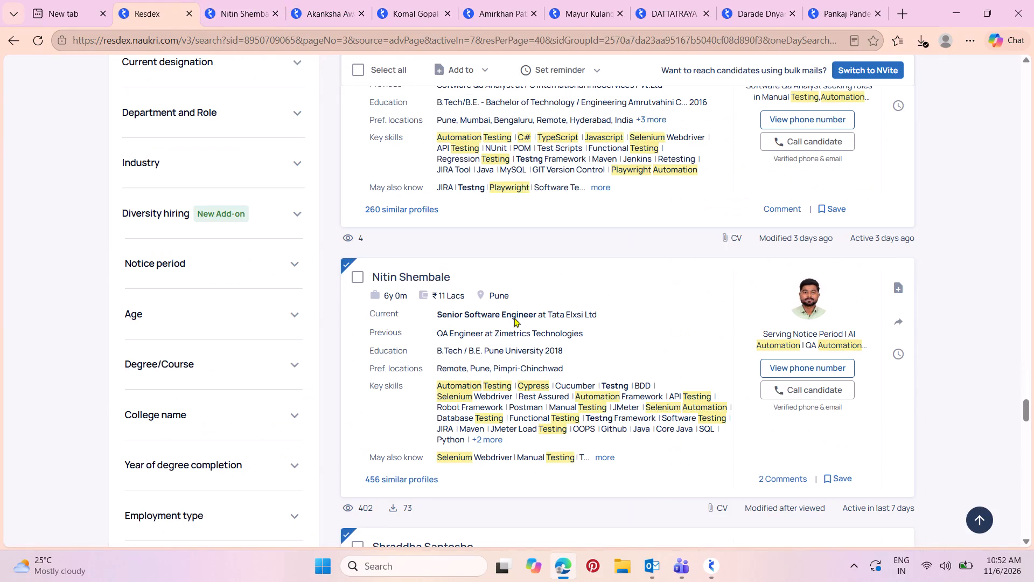
Review the remaining candidate cards on the third results page for experience, salary, current role, and C#, Selenium and Playwright skills.
scroll(588, 417, "down", 9)
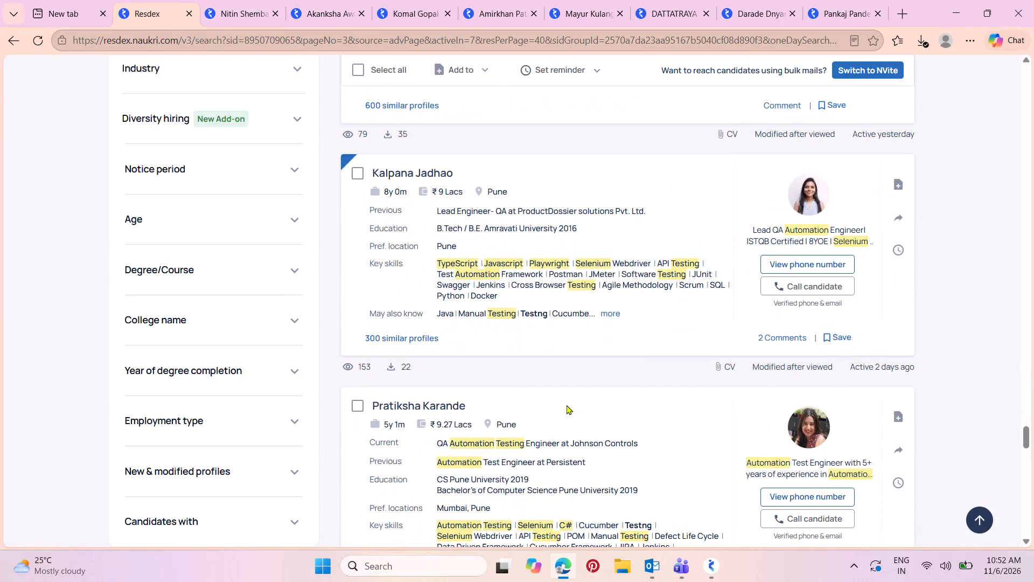
scroll(567, 405, "down", 3)
scroll(567, 405, "up", 1)
scroll(567, 405, "down", 3)
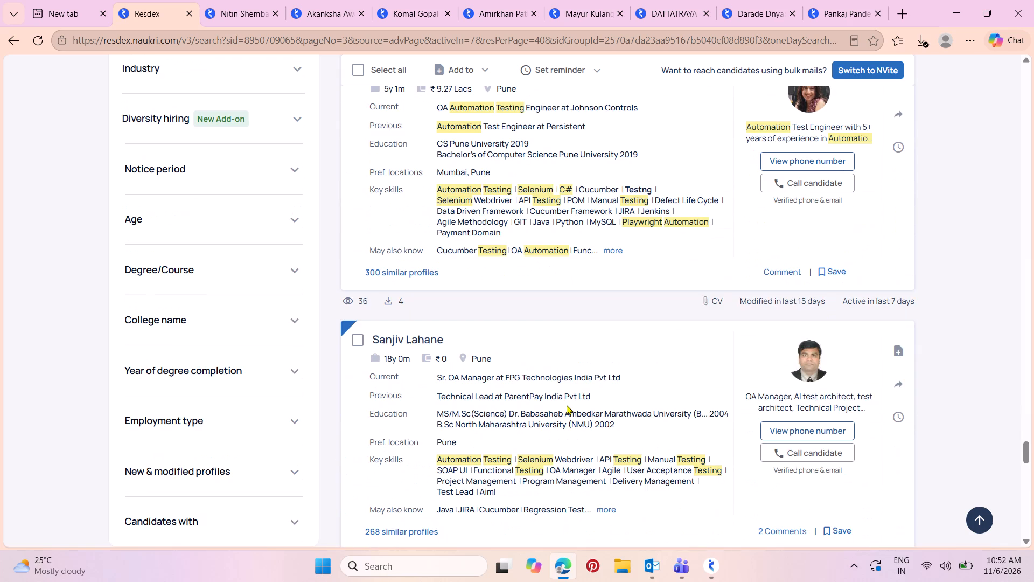
scroll(567, 405, "down", 5)
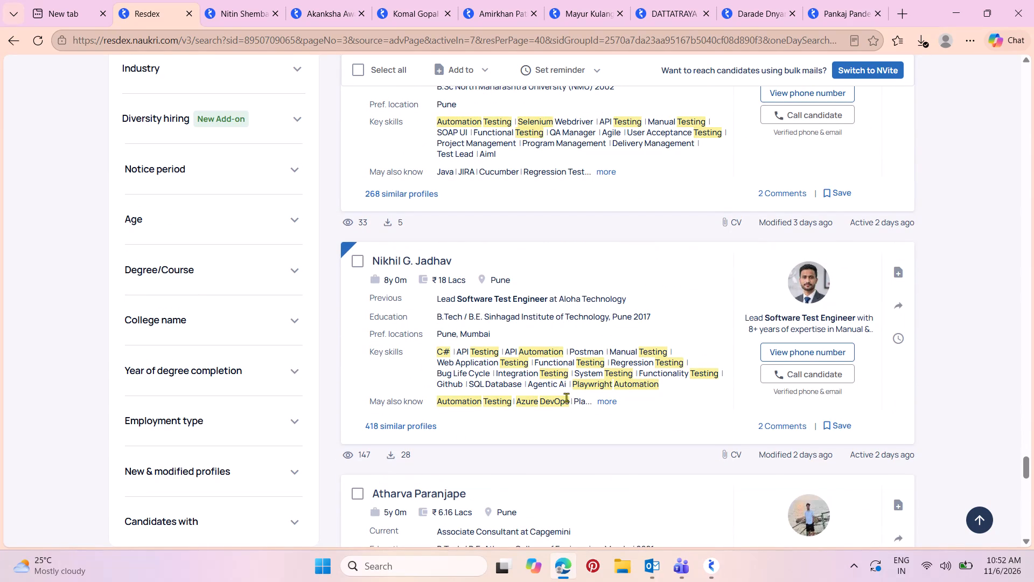
scroll(566, 397, "down", 7)
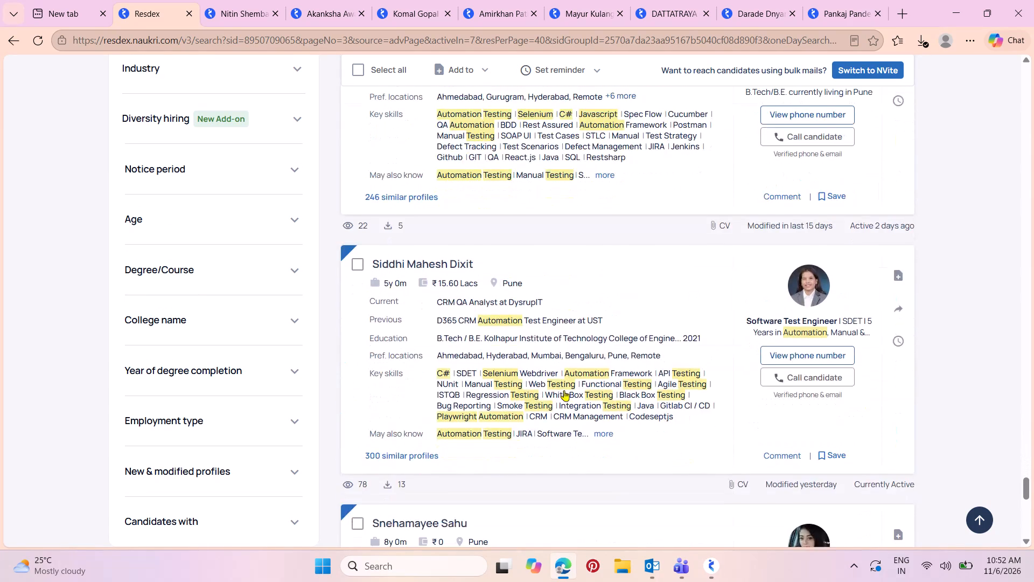
scroll(564, 390, "down", 8)
scroll(563, 390, "up", 1)
scroll(563, 390, "down", 1)
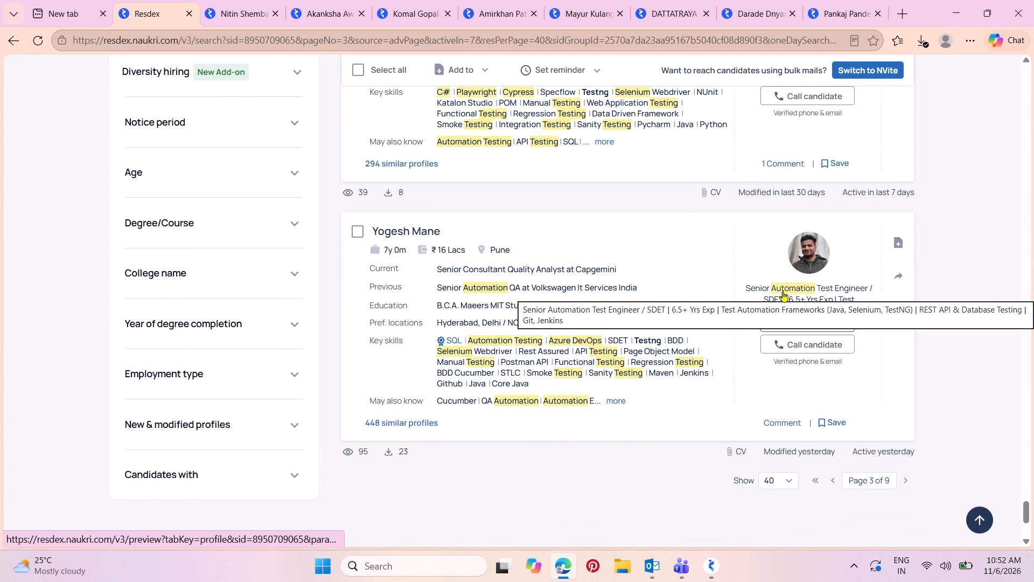
Go to the fourth page of the candidate search results.
left_click(912, 481)
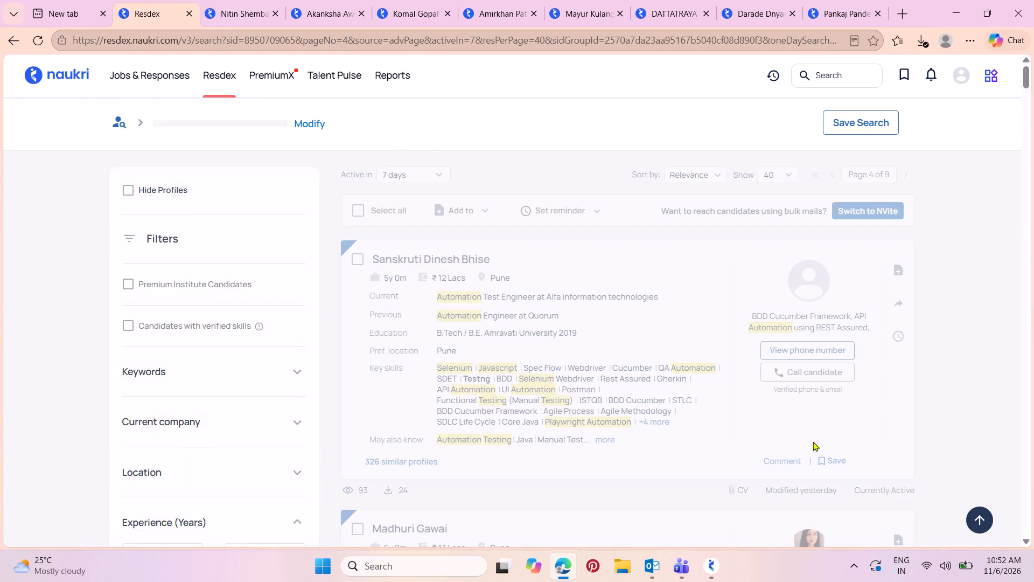
Open the profile of the Software Test Engineer at Code World Infotech, check the key skills, and close the profile.
scroll(556, 405, "down", 4)
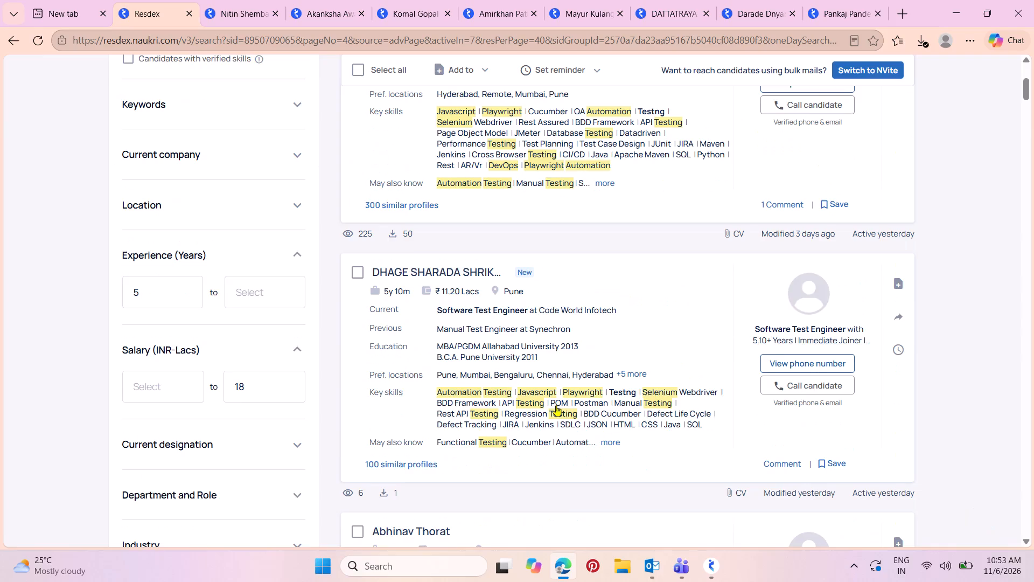
left_click(422, 266)
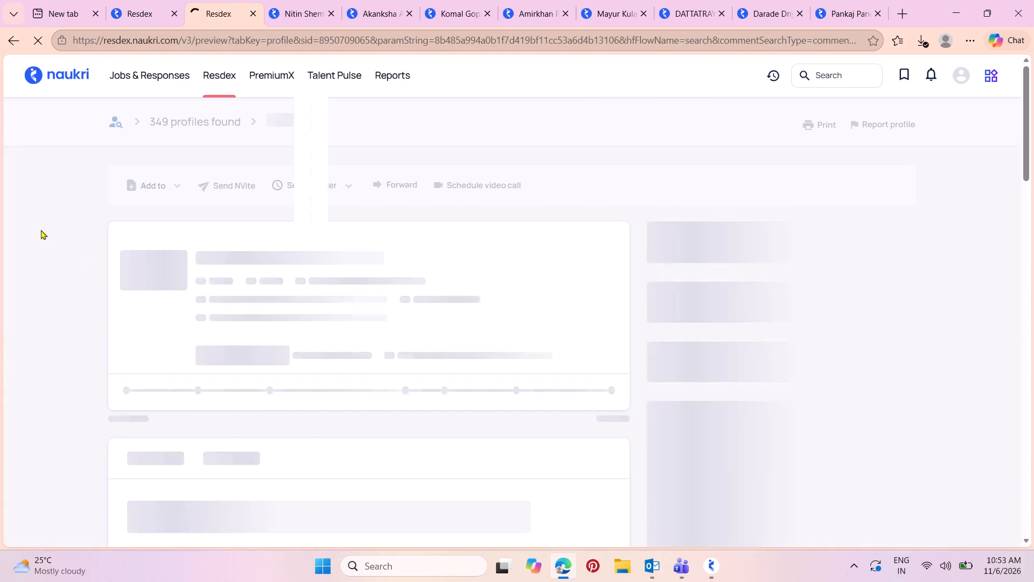
scroll(41, 224, "down", 5)
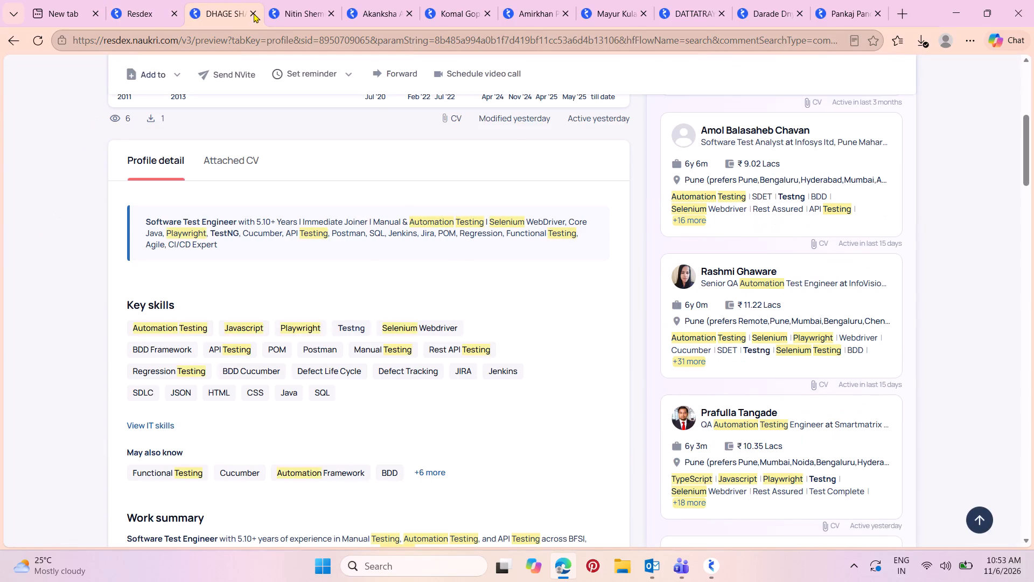
left_click(254, 13)
Review the following candidate cards on the fourth results page for experience, salary, current role, and C#, Selenium and Playwright skills.
scroll(552, 364, "down", 3)
scroll(670, 401, "down", 3)
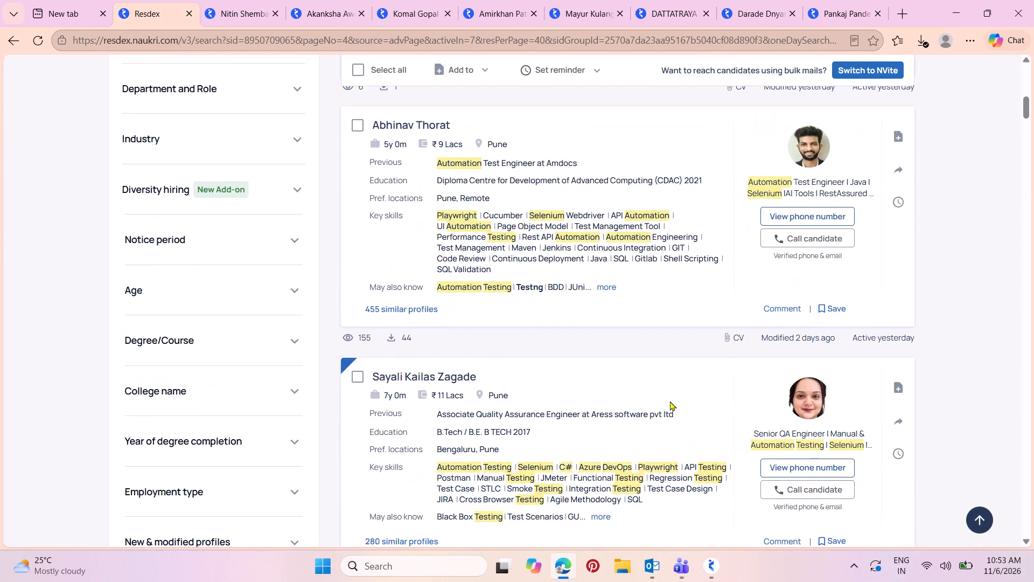
scroll(670, 401, "down", 4)
scroll(670, 401, "up", 1)
scroll(670, 401, "down", 5)
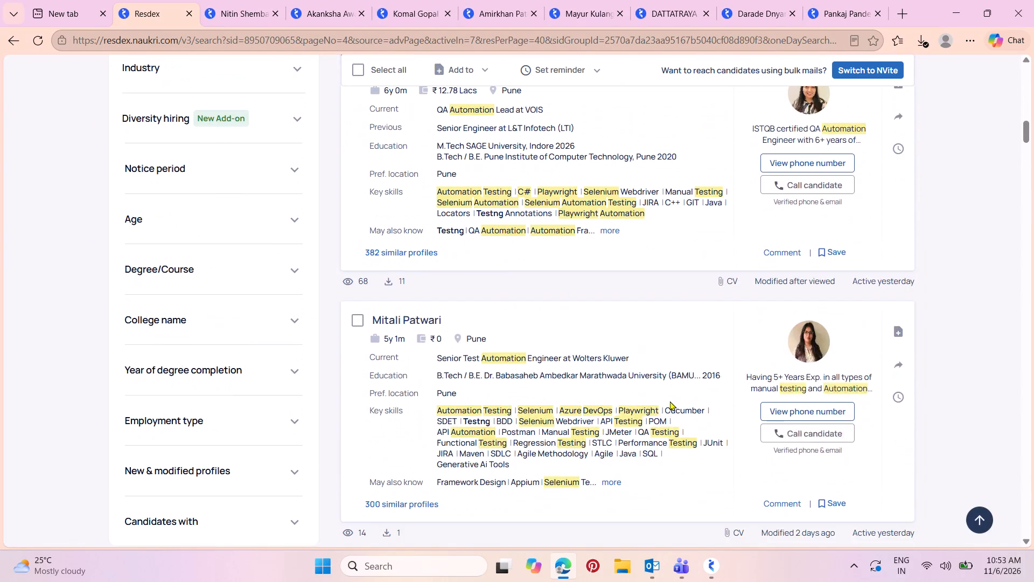
scroll(670, 401, "down", 9)
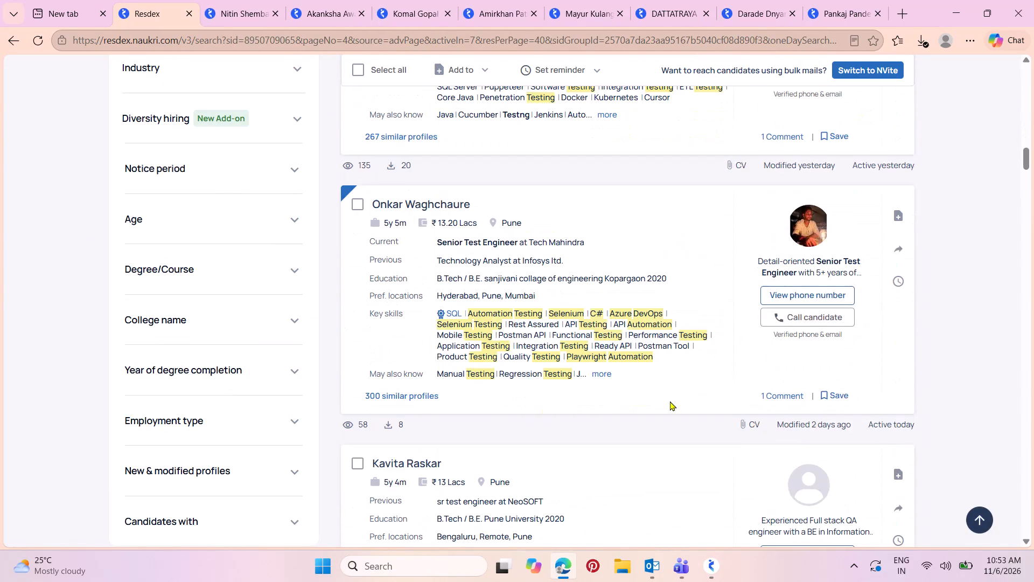
scroll(670, 401, "down", 7)
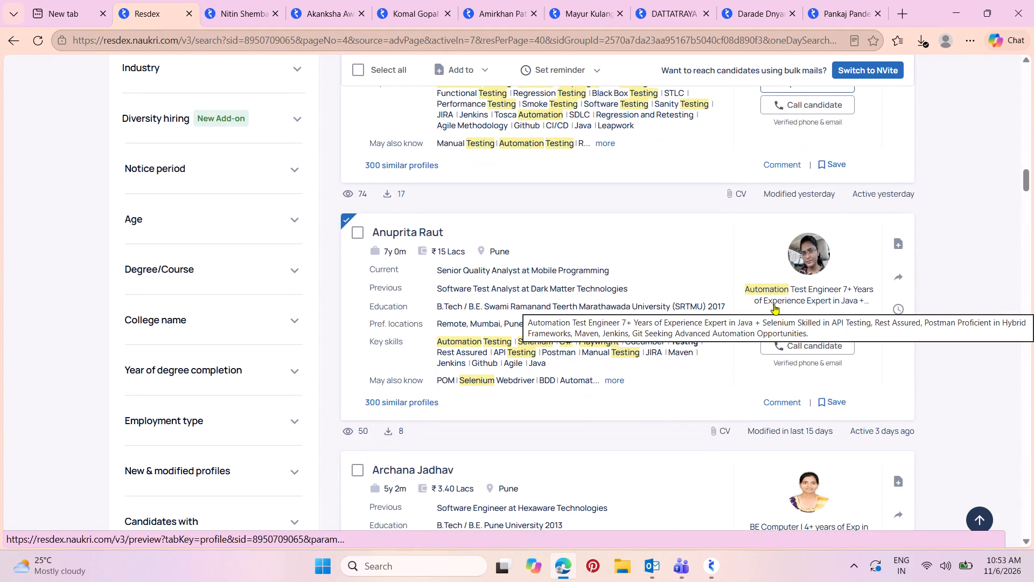
Open the profile of the Senior Quality Analyst at Mobile Programming and review the key skills, work summary and IT skills.
left_click(421, 228)
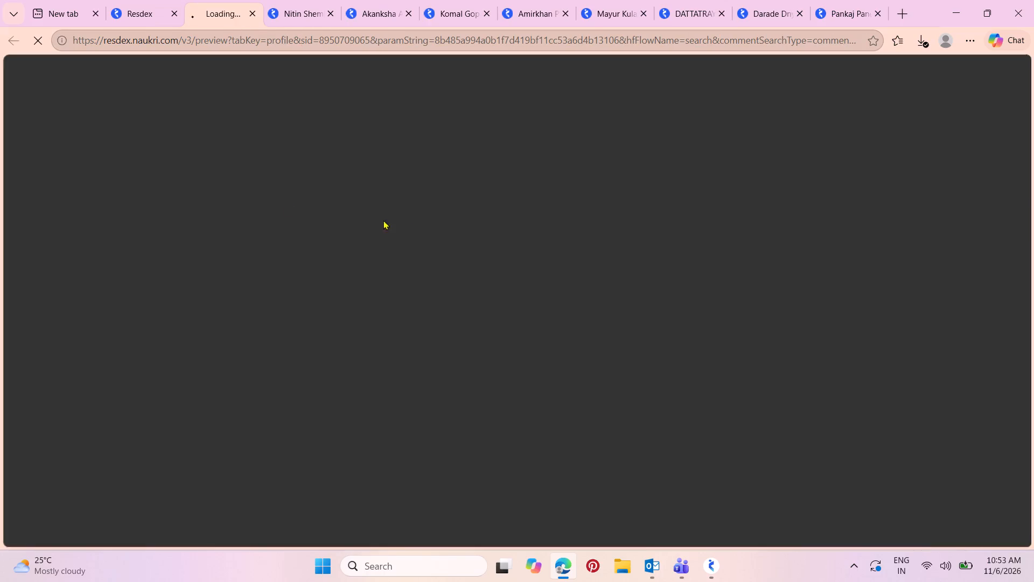
scroll(89, 281, "down", 8)
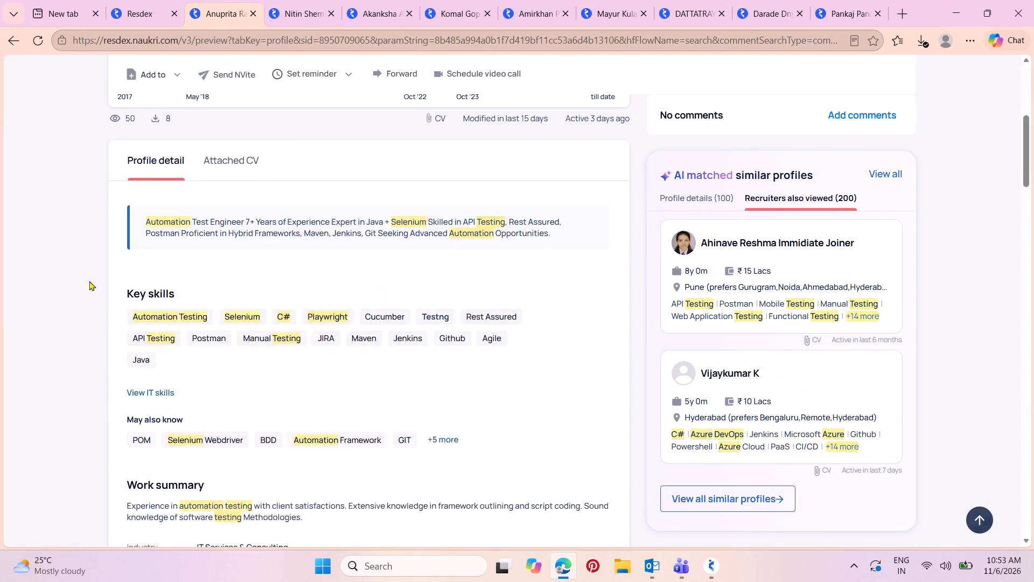
scroll(89, 281, "down", 18)
scroll(89, 281, "up", 1)
scroll(89, 281, "down", 3)
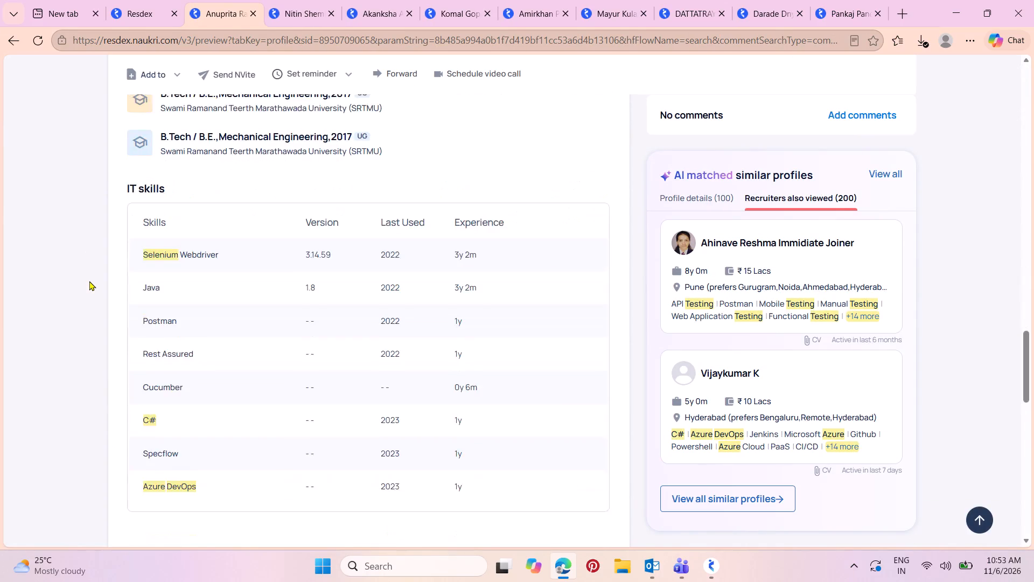
Read through this candidate's attached CV, examining the IT experience, career synopsis and project descriptions to the end.
scroll(89, 281, "down", 2)
scroll(89, 281, "up", 1)
scroll(89, 281, "down", 1)
scroll(89, 281, "up", 1)
scroll(89, 281, "down", 10)
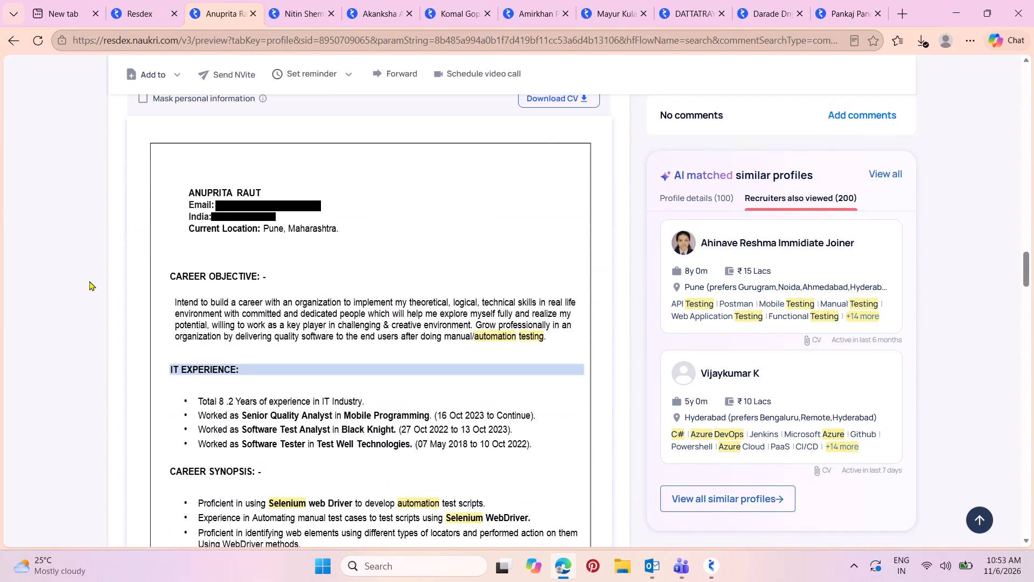
scroll(89, 281, "down", 3)
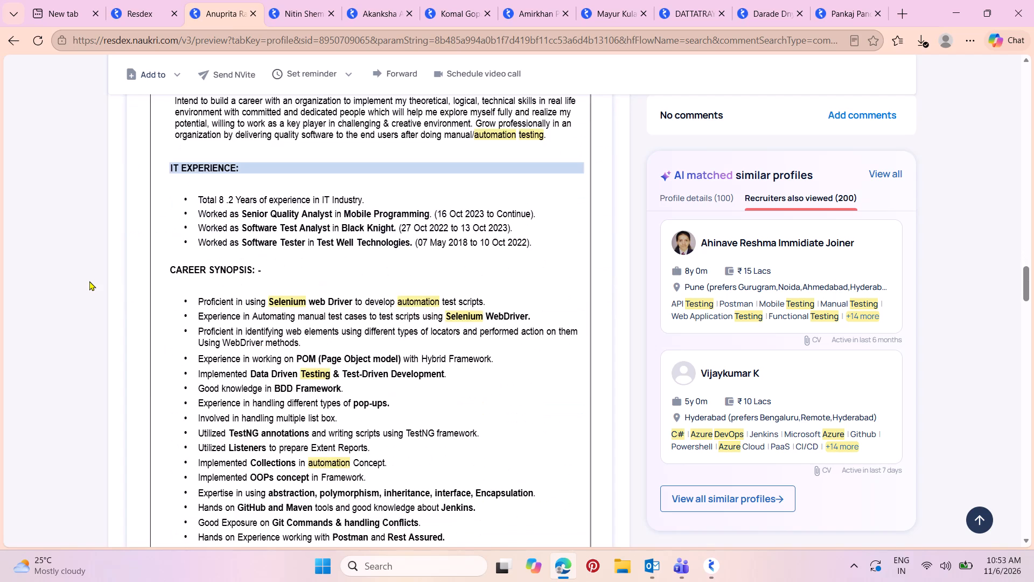
scroll(89, 281, "down", 14)
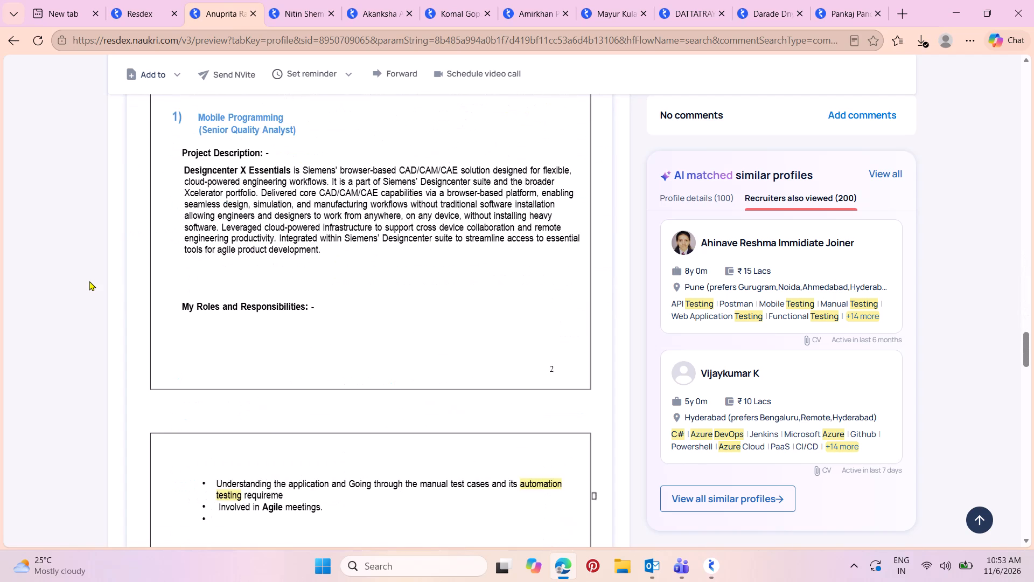
scroll(89, 281, "down", 12)
scroll(89, 281, "up", 1)
scroll(89, 281, "down", 7)
scroll(89, 281, "up", 1)
scroll(89, 281, "down", 17)
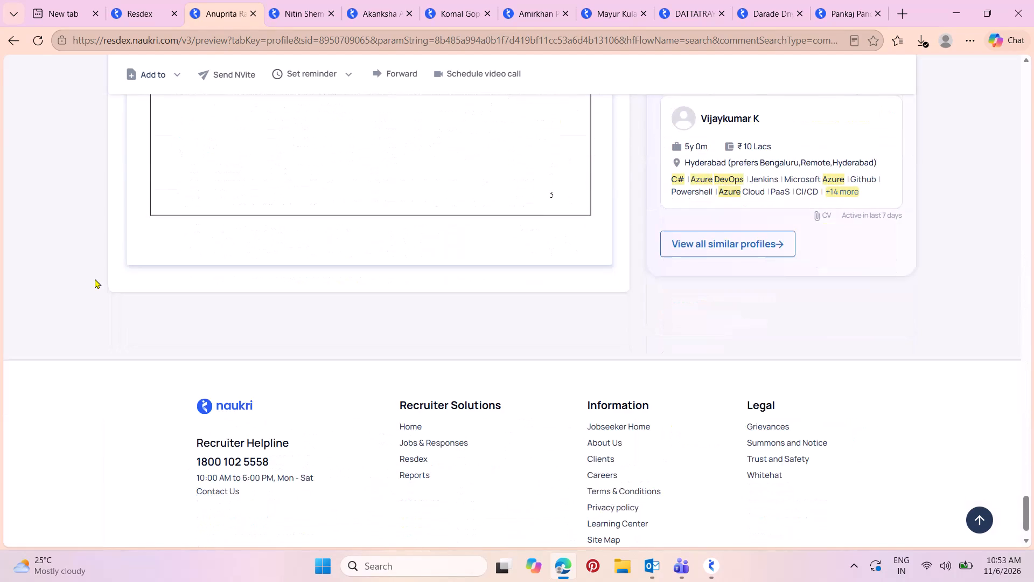
Search the candidate's profile page for "c#" and check where the skill is mentioned.
key("ctrl+f")
key("c")
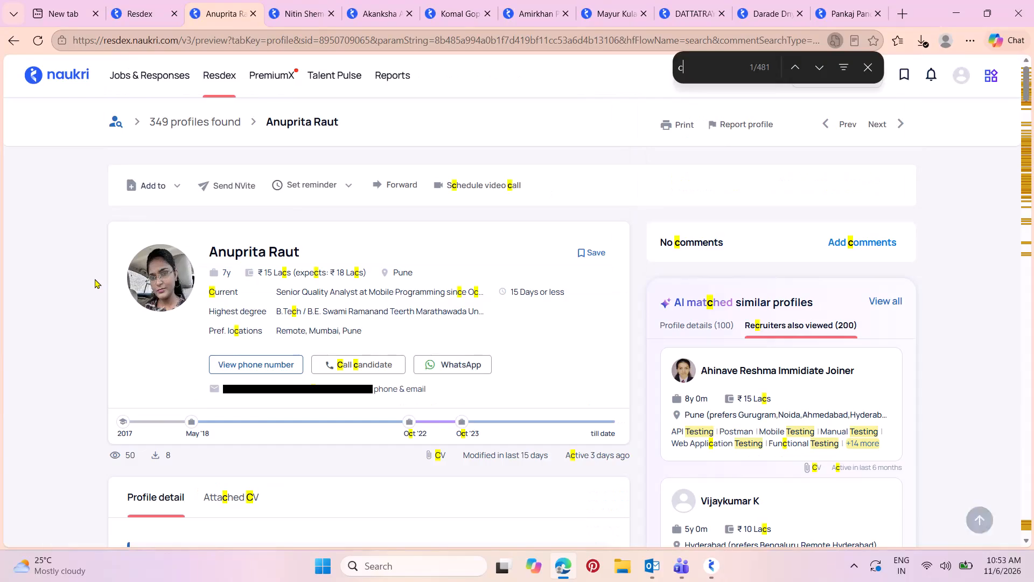
key("shift+Down")
key("shift+numbersign")
left_click(794, 62)
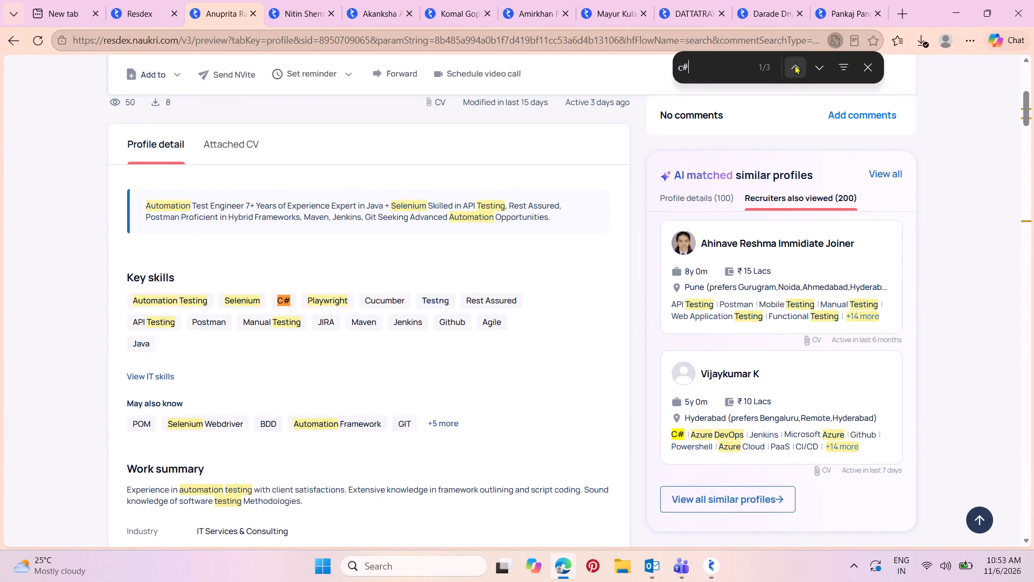
left_click(795, 65)
left_click(795, 65)
Open the candidate's attached CV and select the name and contact details at the top of the document.
left_click(234, 147)
left_click_drag(181, 321, 280, 349)
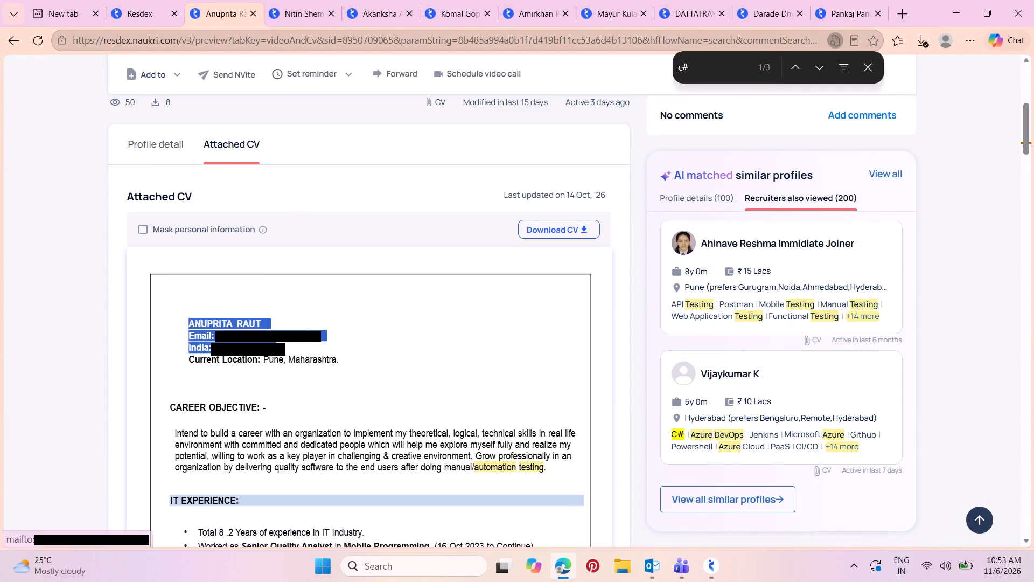
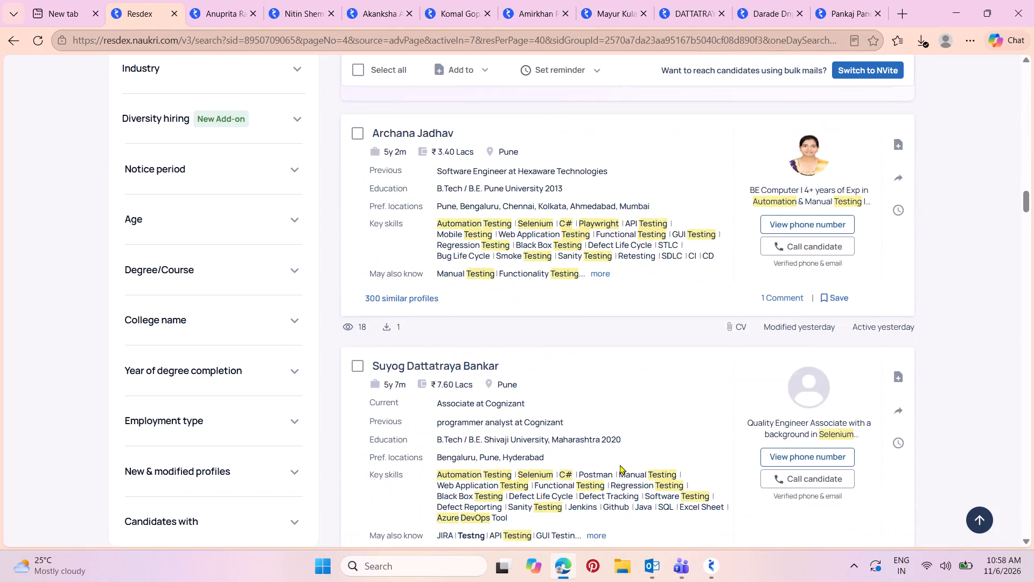
Review the next candidate cards on the fourth results page for experience, salary, current role, and C#, Selenium and Playwright skills.
scroll(620, 465, "down", 6)
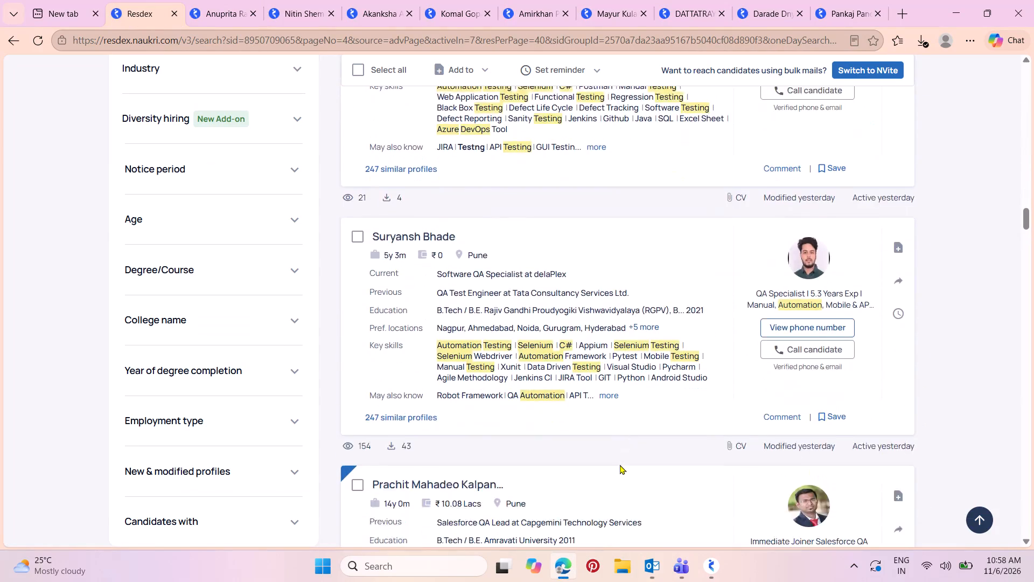
scroll(620, 465, "down", 8)
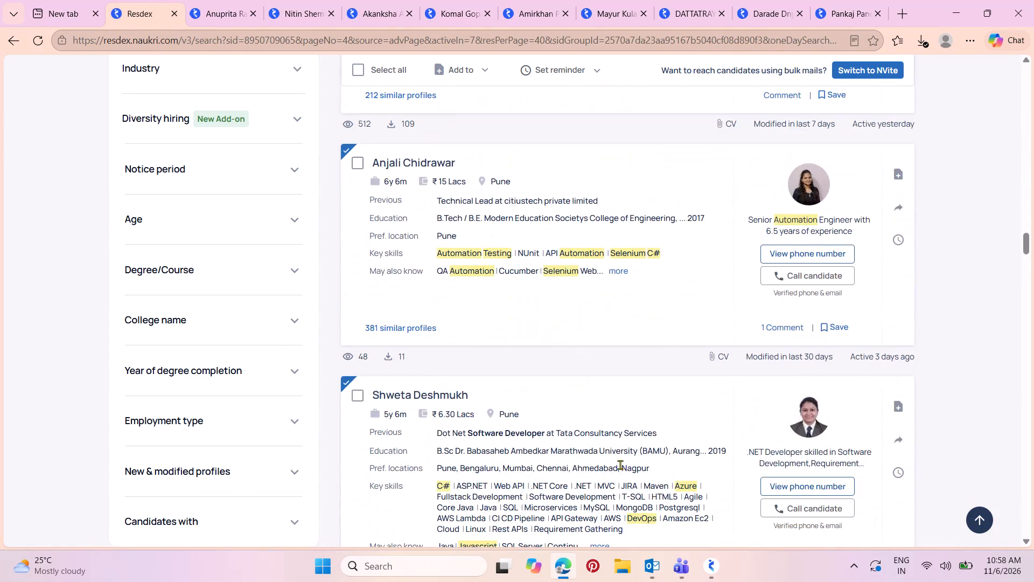
scroll(657, 462, "down", 2)
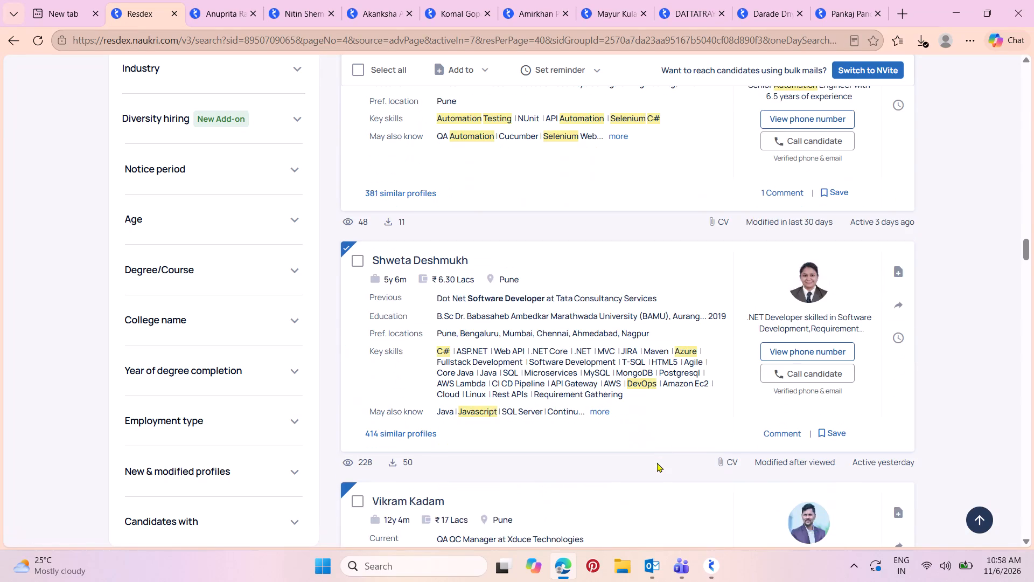
scroll(657, 462, "down", 5)
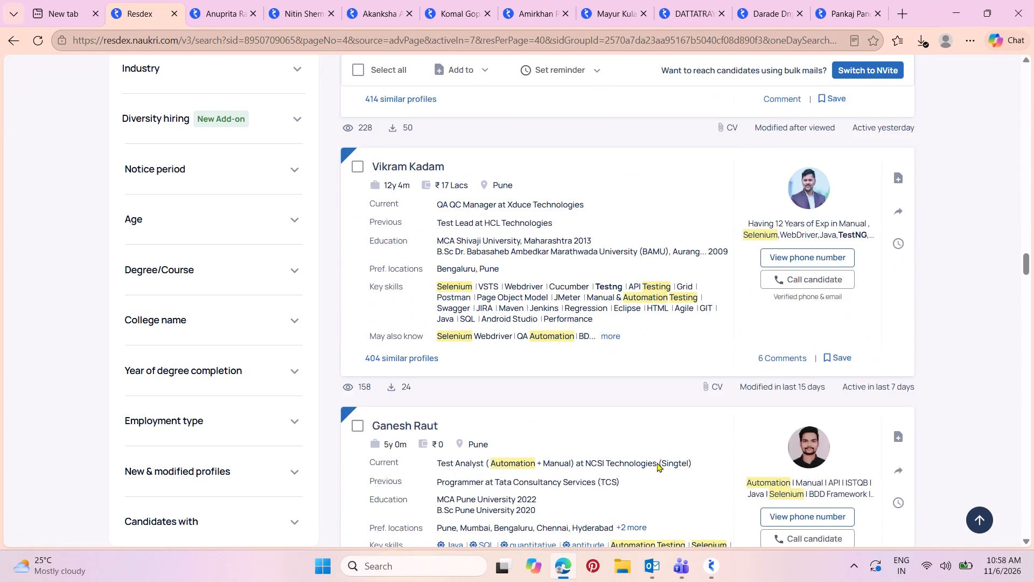
scroll(657, 462, "down", 9)
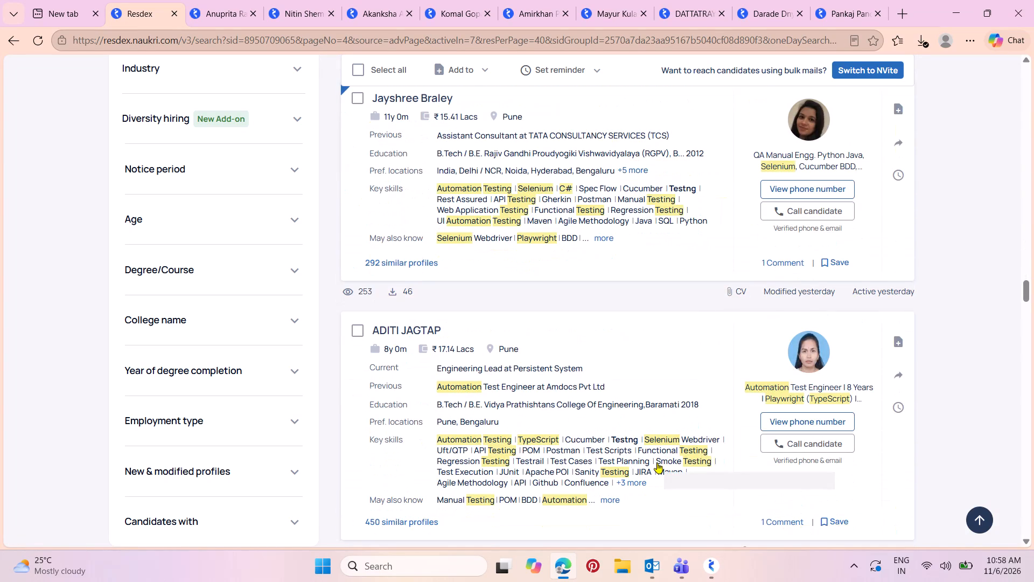
scroll(657, 462, "down", 4)
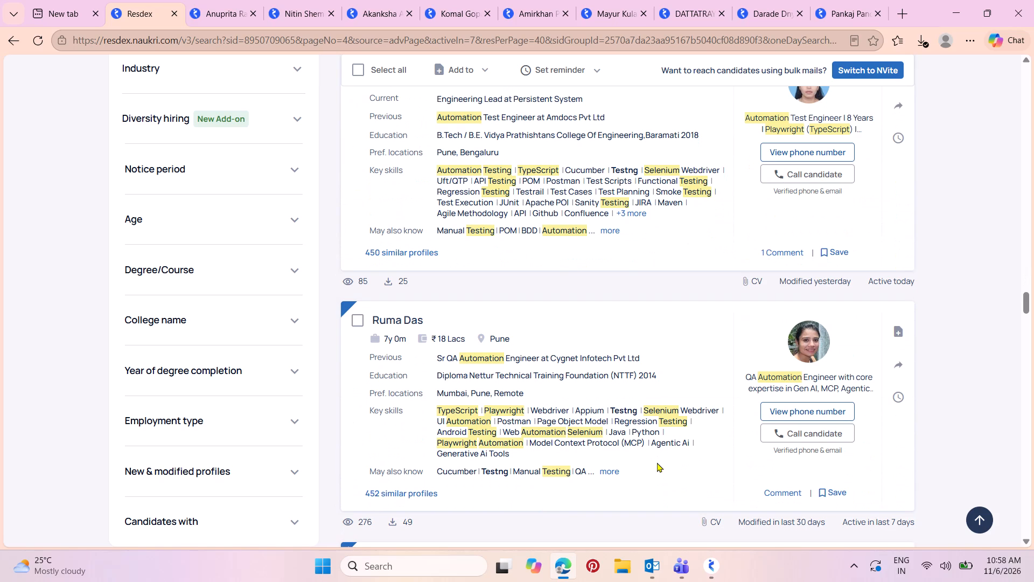
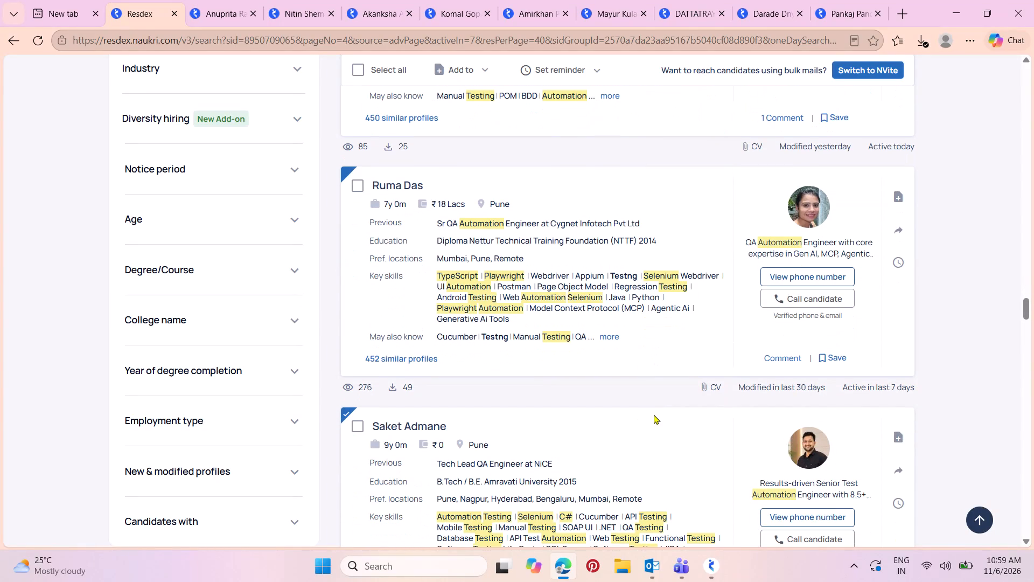
Review the next candidate cards on the fourth results page for experience, salary, current role, and C#, Selenium and Playwright skills.
scroll(654, 414, "down", 6)
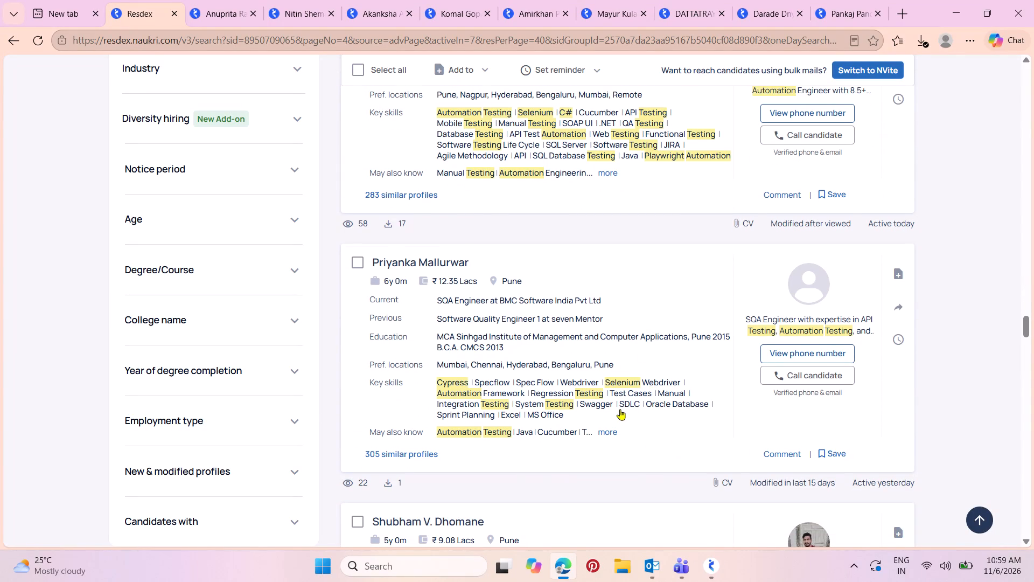
scroll(622, 399, "down", 10)
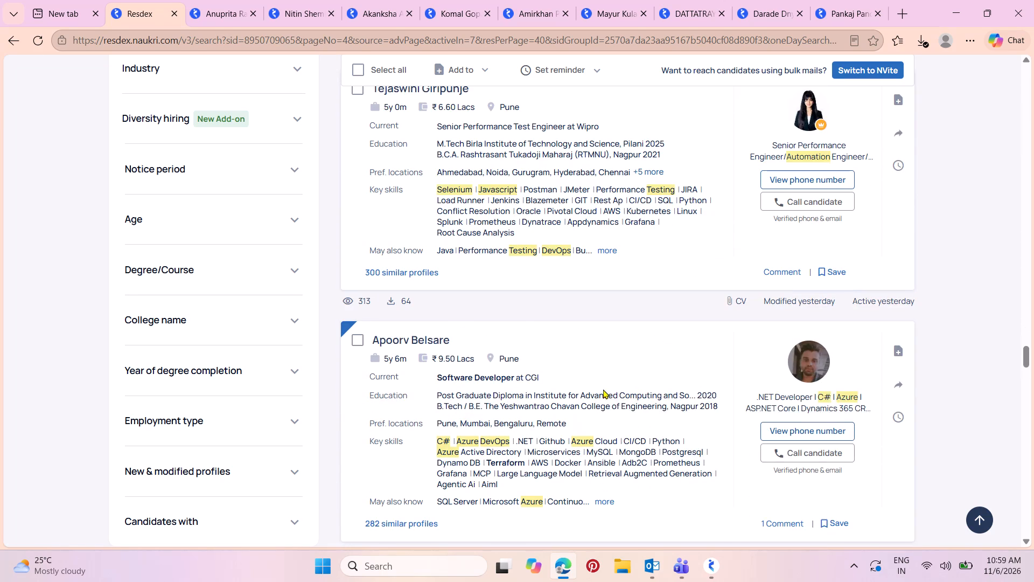
scroll(603, 389, "down", 6)
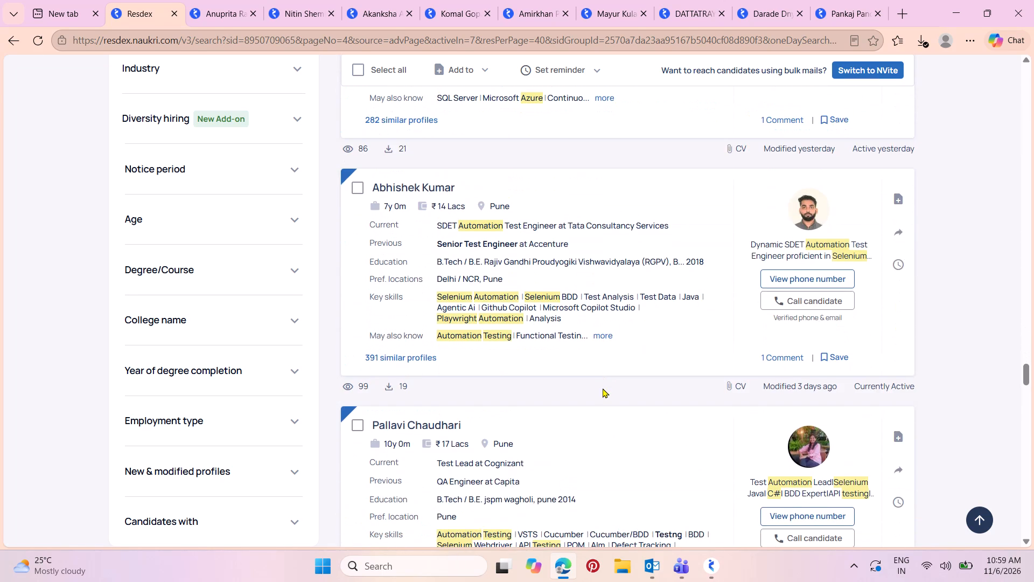
scroll(601, 385, "down", 3)
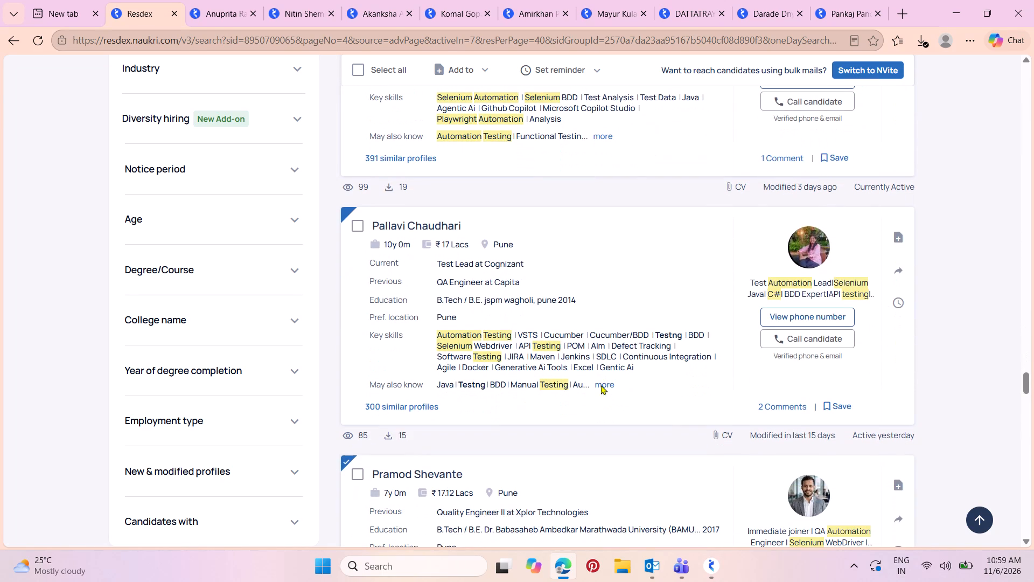
scroll(601, 385, "down", 4)
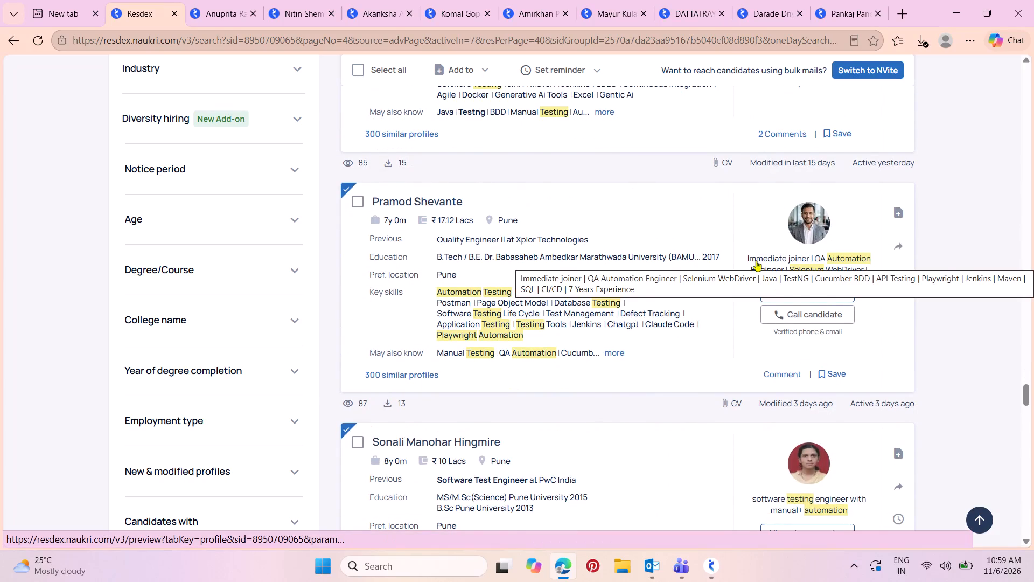
Open the profile of the Quality Engineer II previously at Xplor Technologies and review the key skills, work history and other projects.
left_click(425, 198)
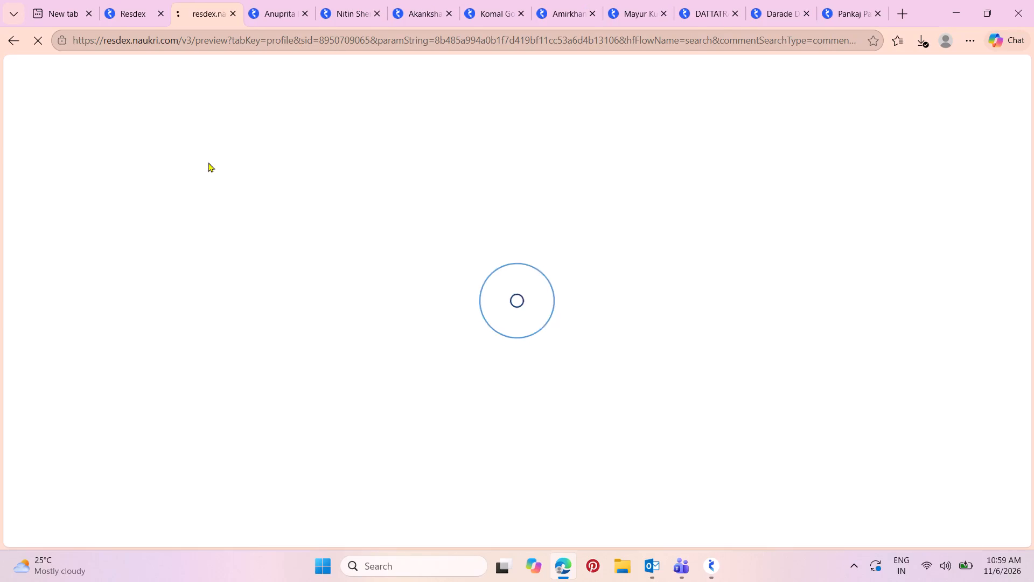
scroll(94, 228, "down", 4)
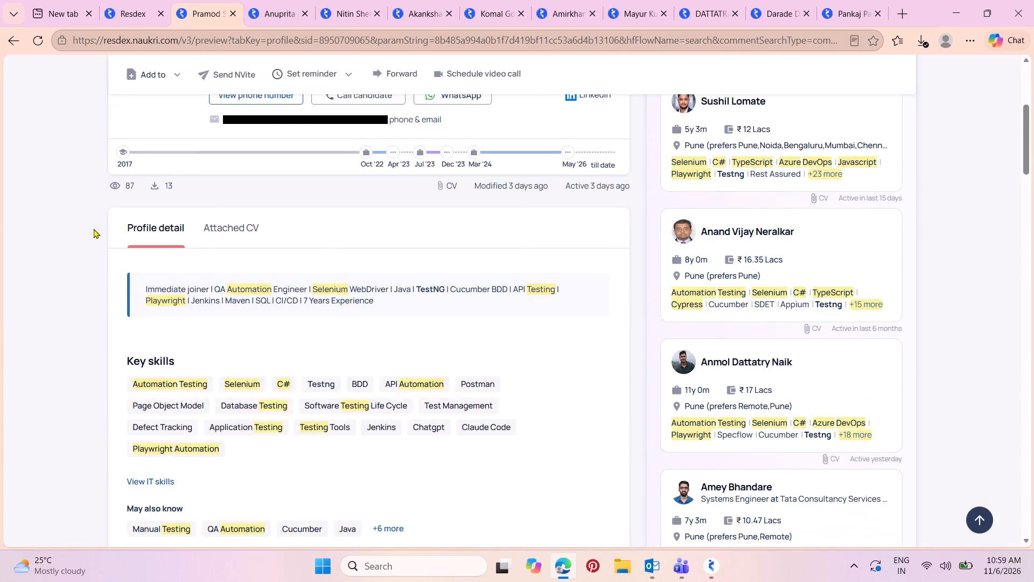
scroll(94, 228, "down", 18)
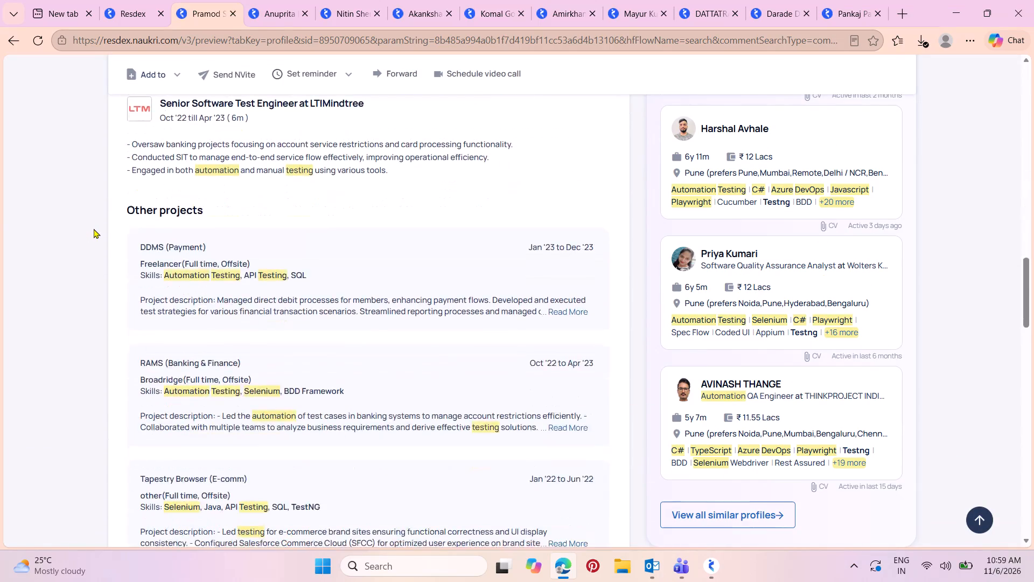
Examine this candidate's attached CV for the summary, contact details and tools used in each job, and recheck the profile header.
scroll(94, 228, "down", 19)
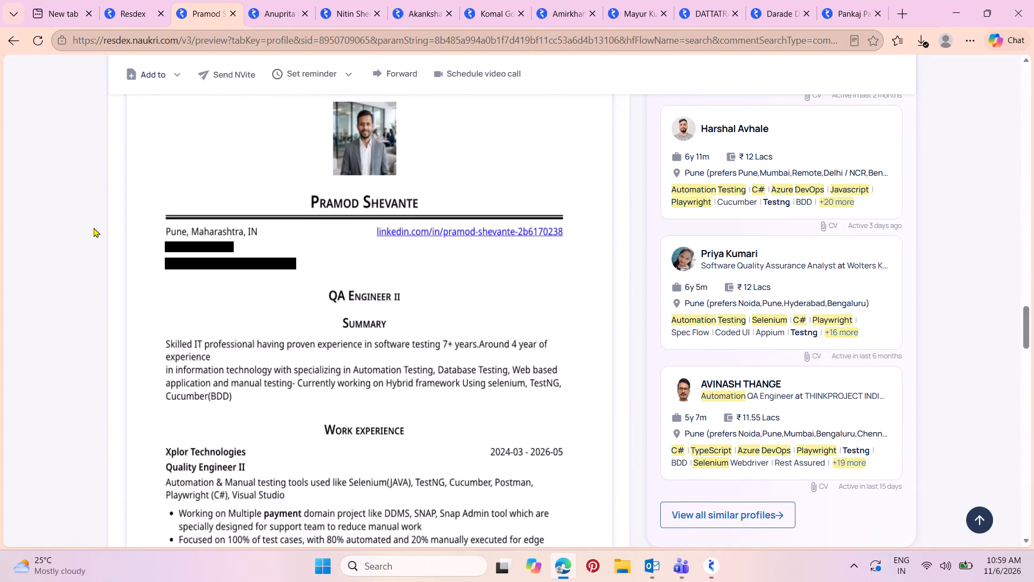
scroll(94, 227, "down", 7)
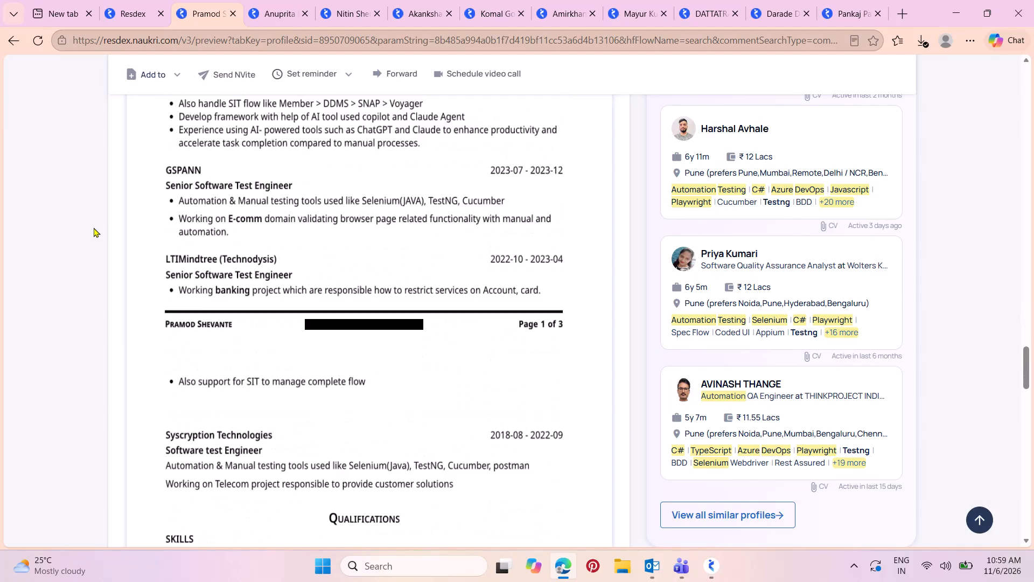
scroll(94, 227, "up", 2)
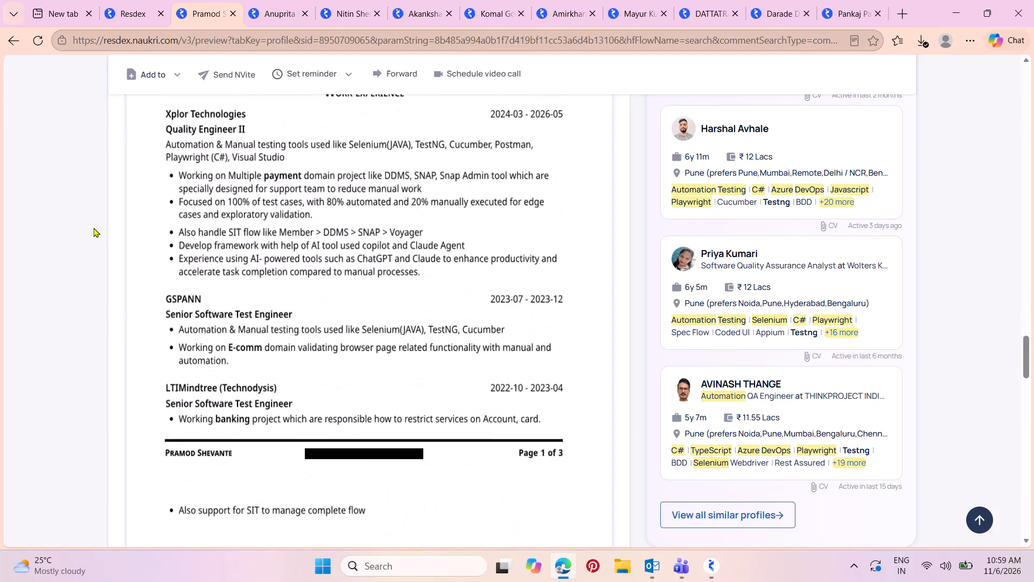
scroll(94, 227, "up", 4)
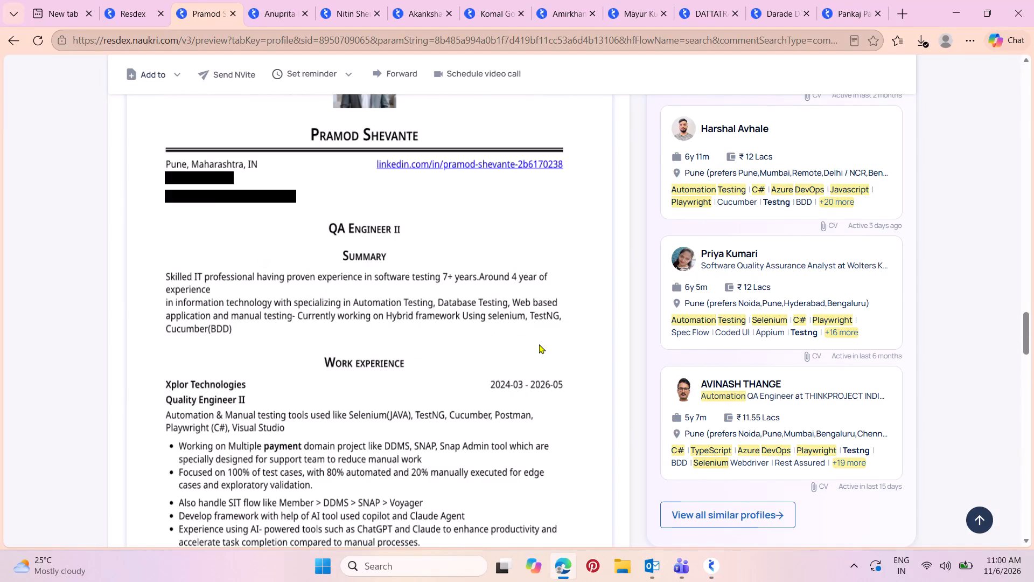
scroll(478, 322, "up", 1)
left_click_drag(299, 197, 233, 239)
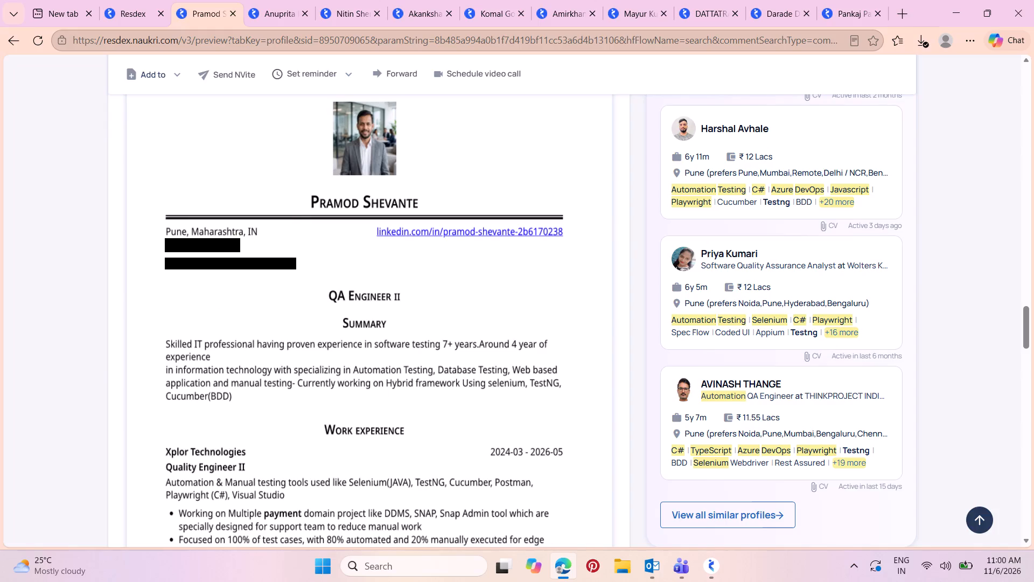
left_click_drag(233, 239, 233, 245)
scroll(475, 352, "up", 5)
left_click_drag(1025, 301, 1018, 71)
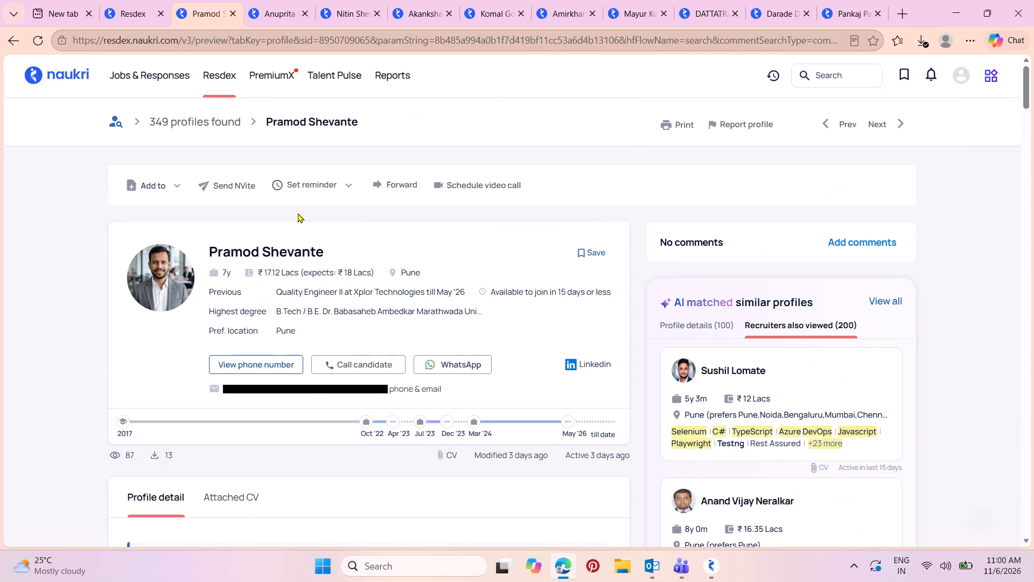